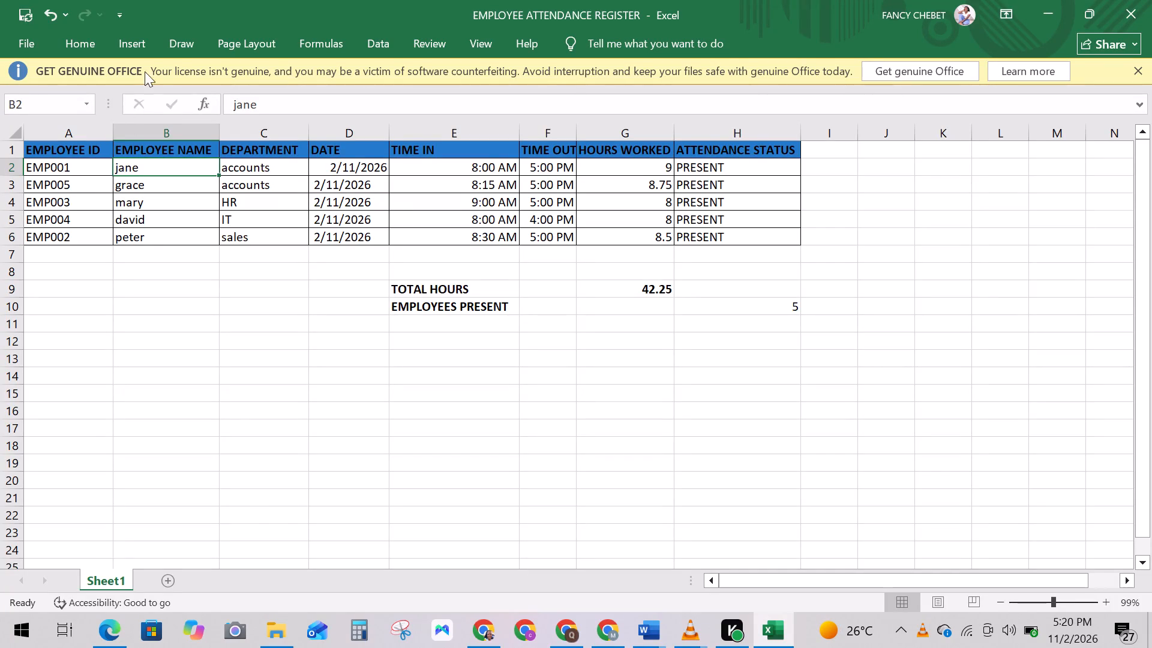
Turn on filtering for the header row of the employee attendance table.
left_click(370, 35)
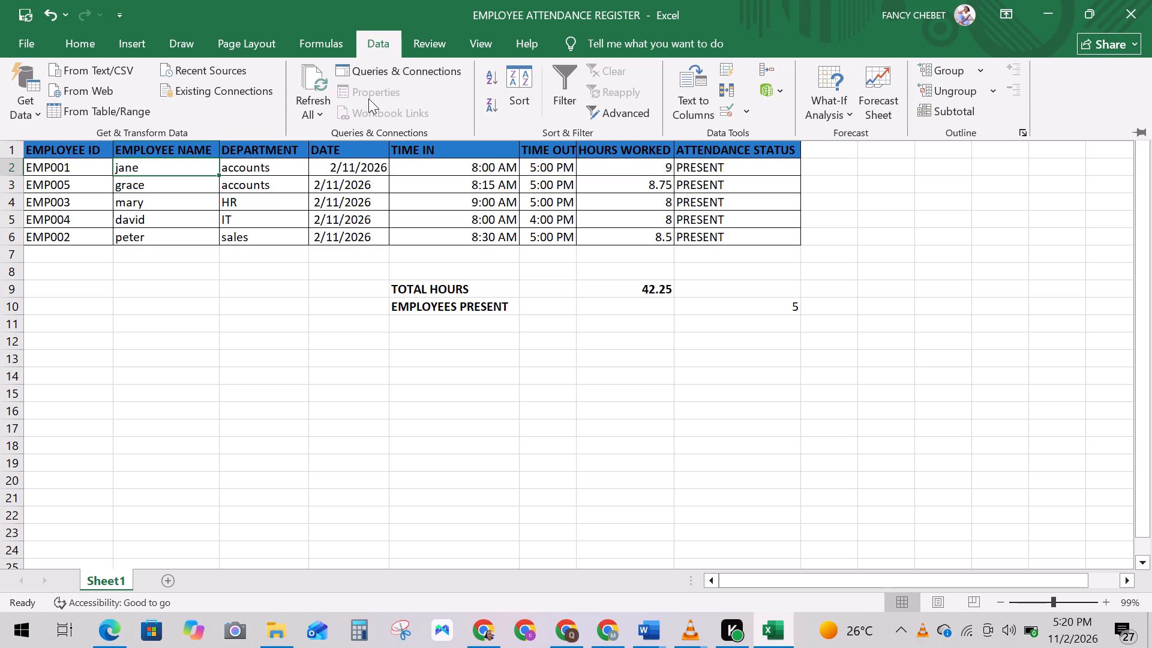
left_click(559, 86)
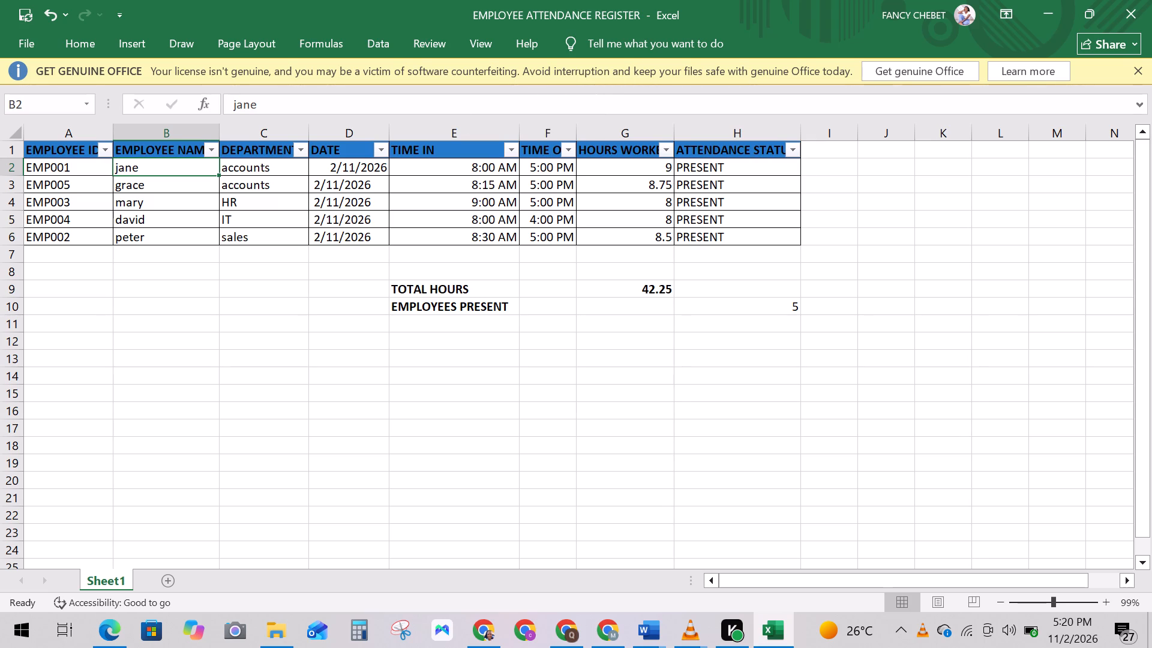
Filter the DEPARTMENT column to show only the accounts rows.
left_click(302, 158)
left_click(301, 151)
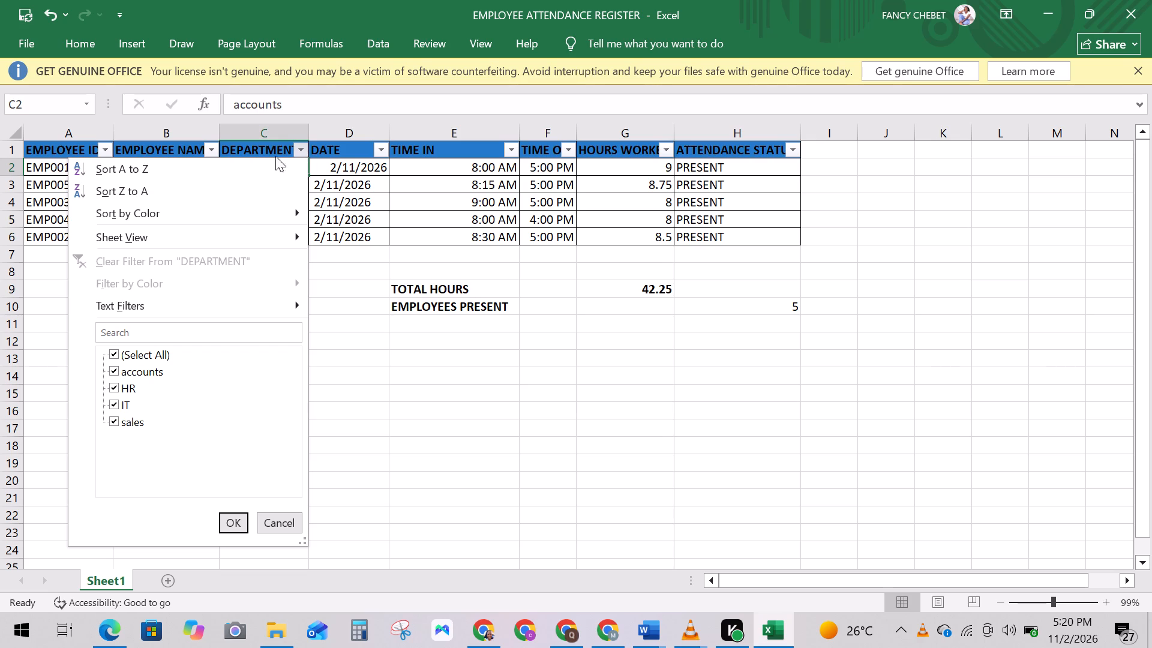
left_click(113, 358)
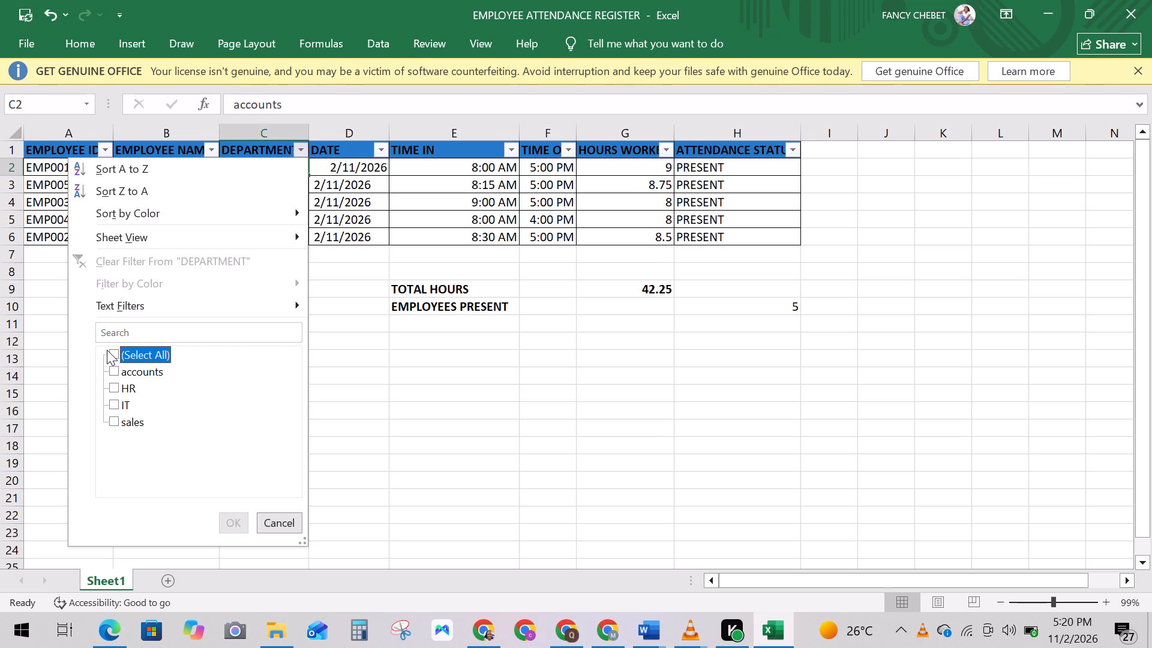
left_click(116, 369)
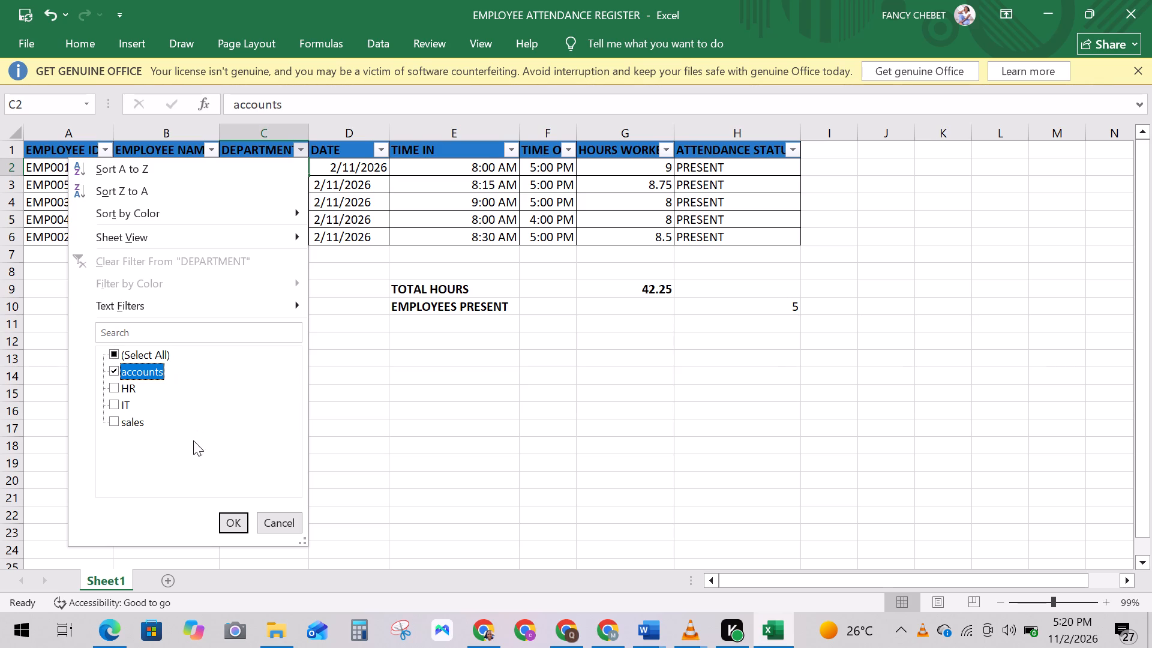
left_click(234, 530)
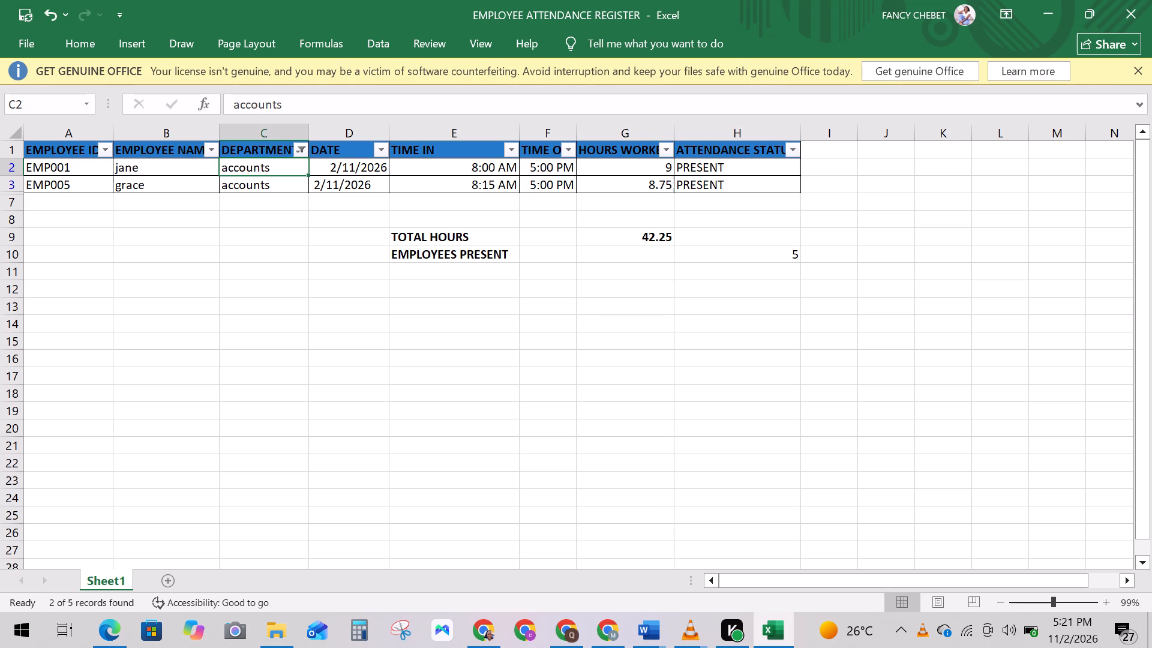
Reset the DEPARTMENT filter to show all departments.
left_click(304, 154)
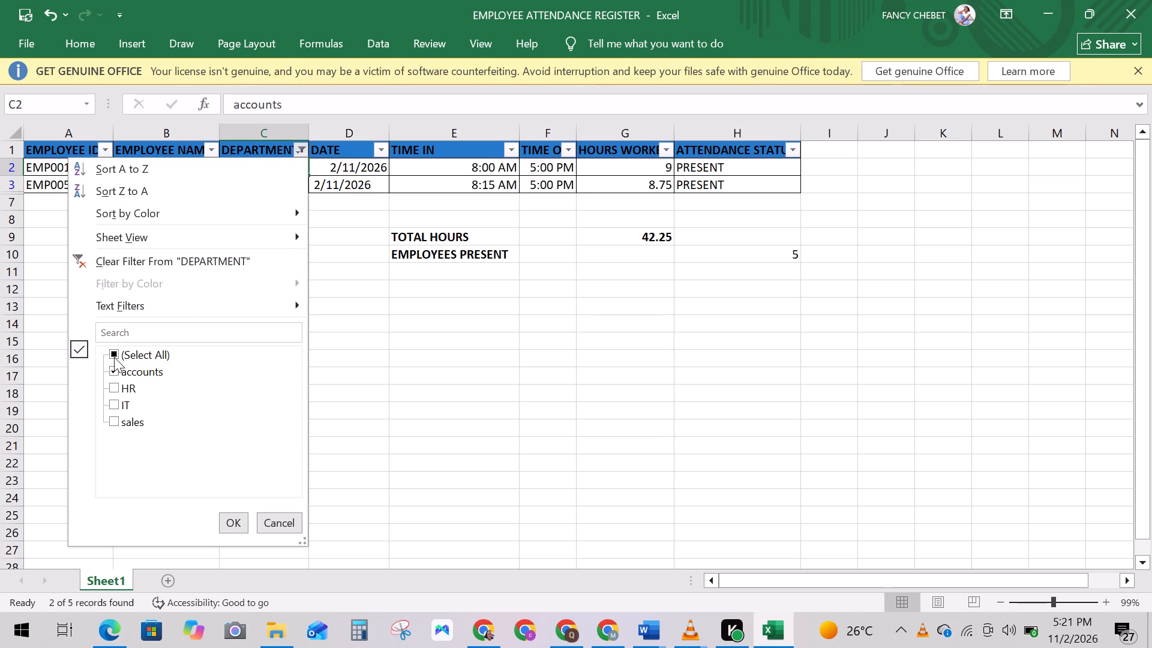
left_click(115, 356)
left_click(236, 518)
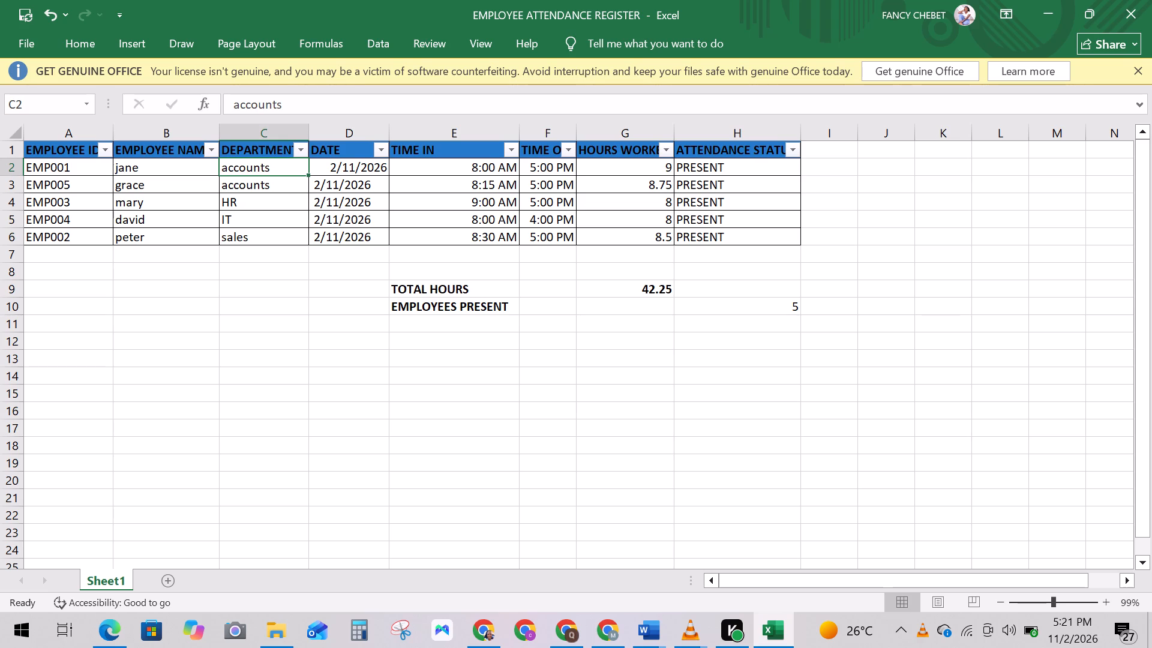
Save the employee attendance register workbook.
key("ctrl+s")
Create a new blank workbook.
left_click(17, 36)
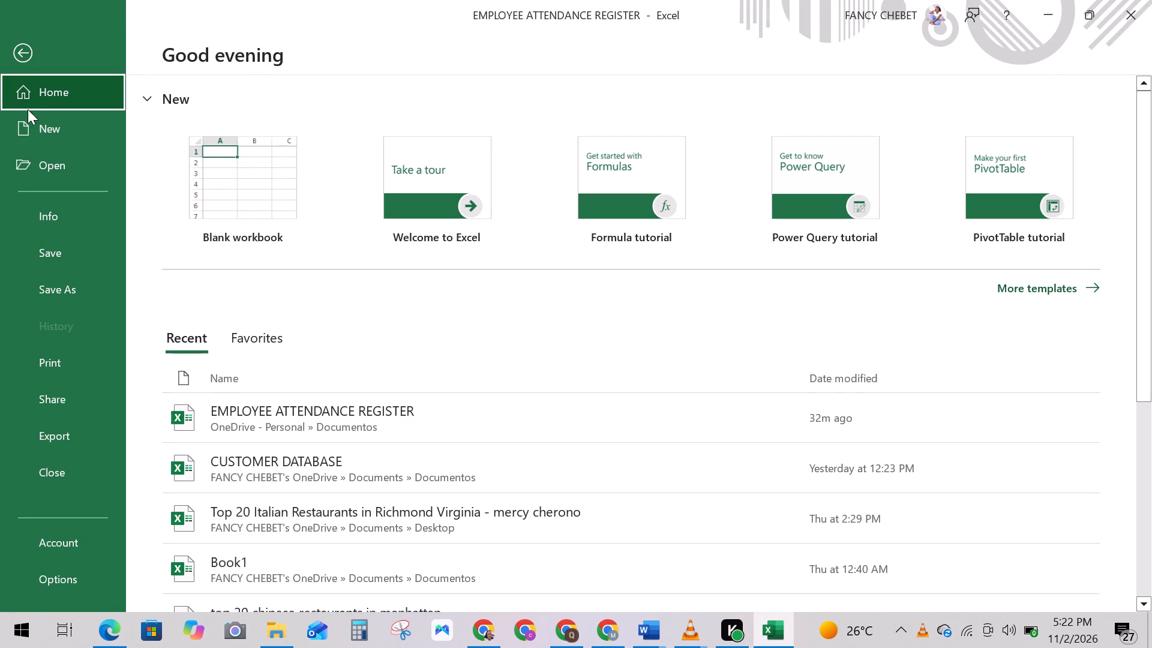
left_click(257, 170)
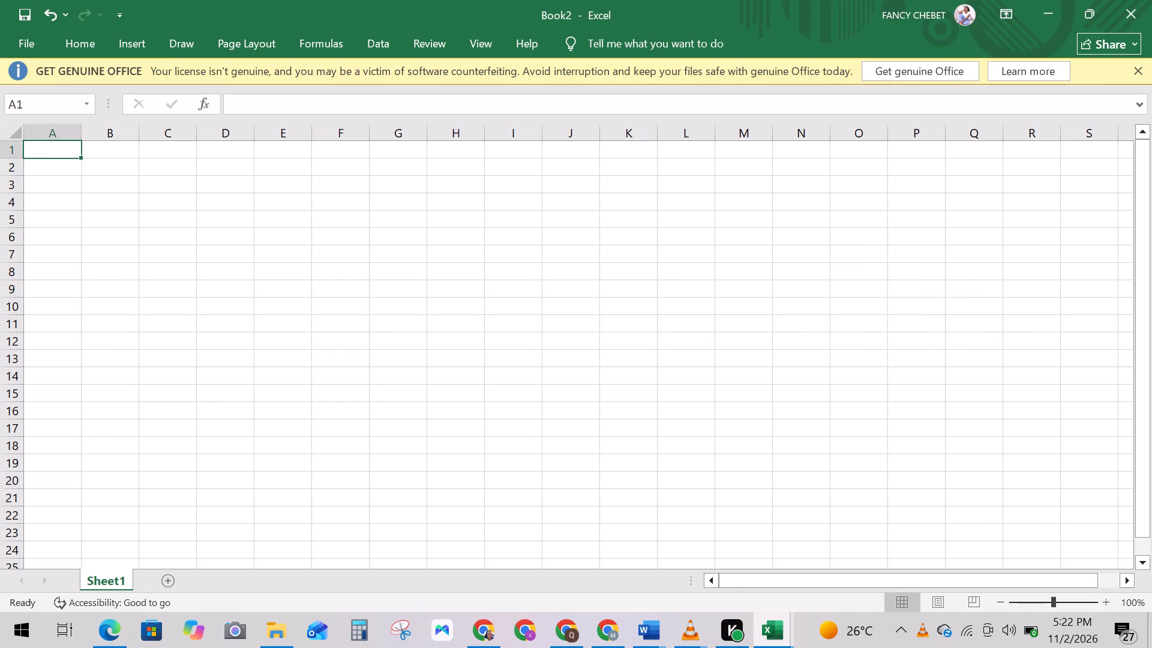
Save the new workbook as MONTHLY EXPENSE TRACKER in the OneDrive Documentos folder.
key("ctrl+s")
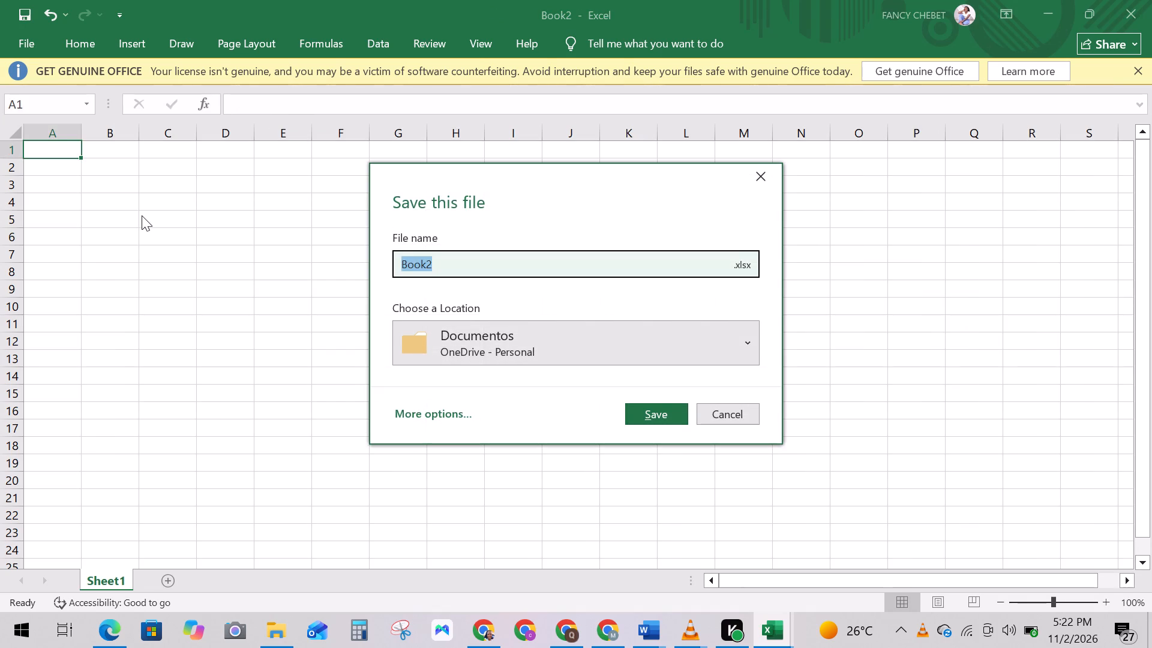
key("BackSpace")
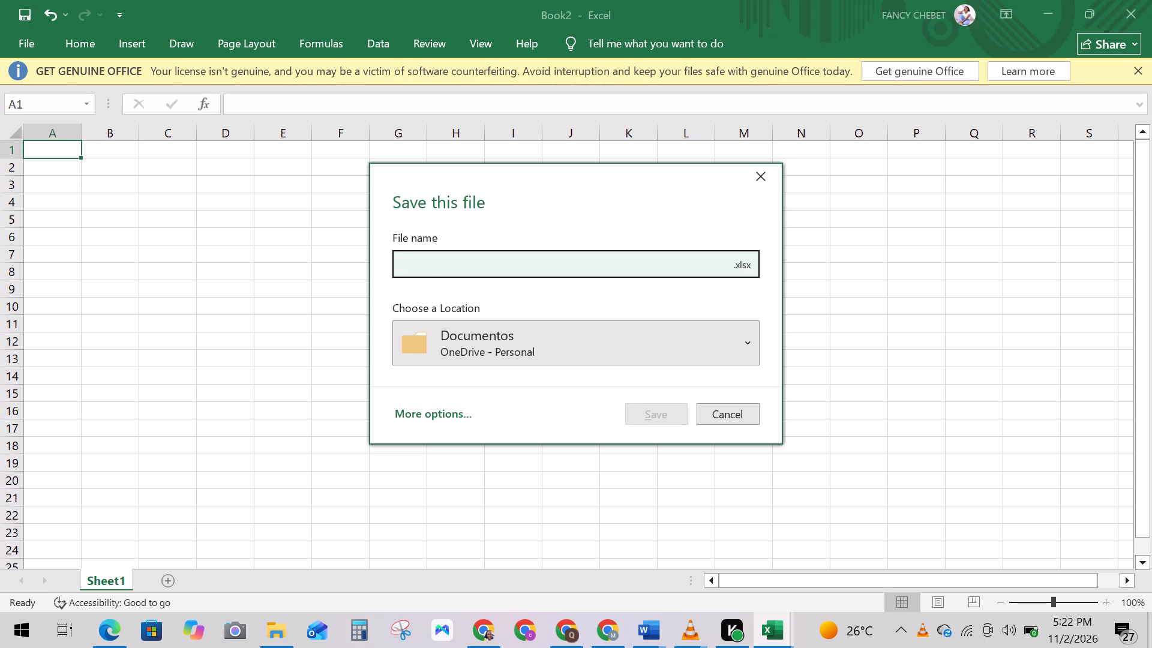
type("MONTHLY EX")
type("PENSE")
key("space")
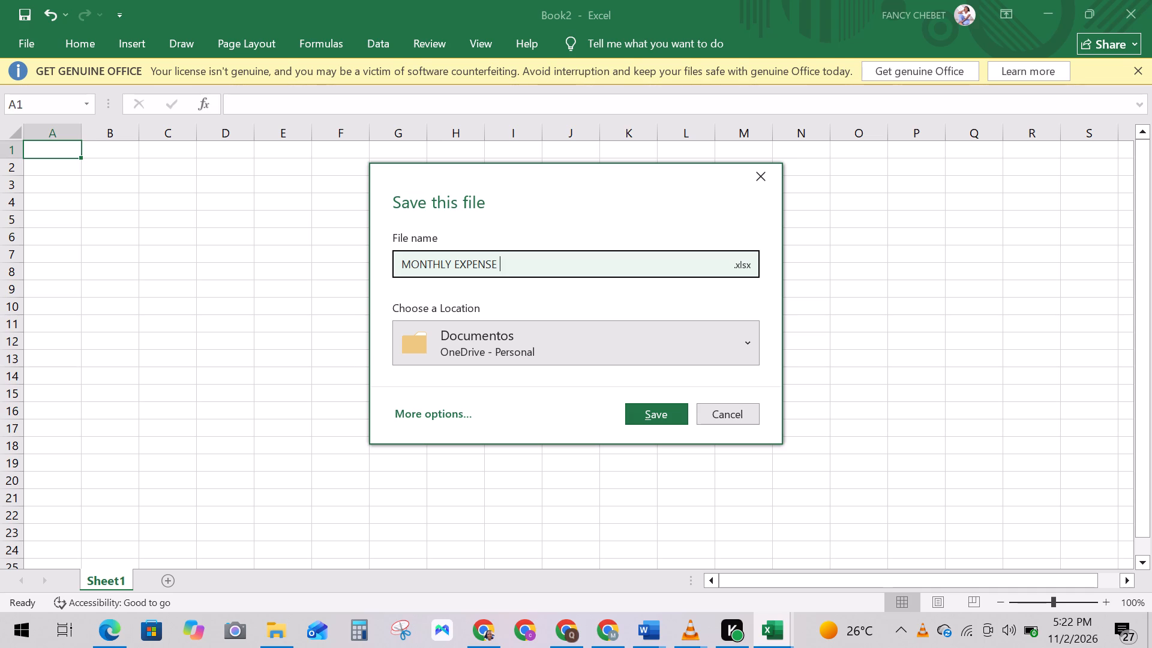
type("TRACKER")
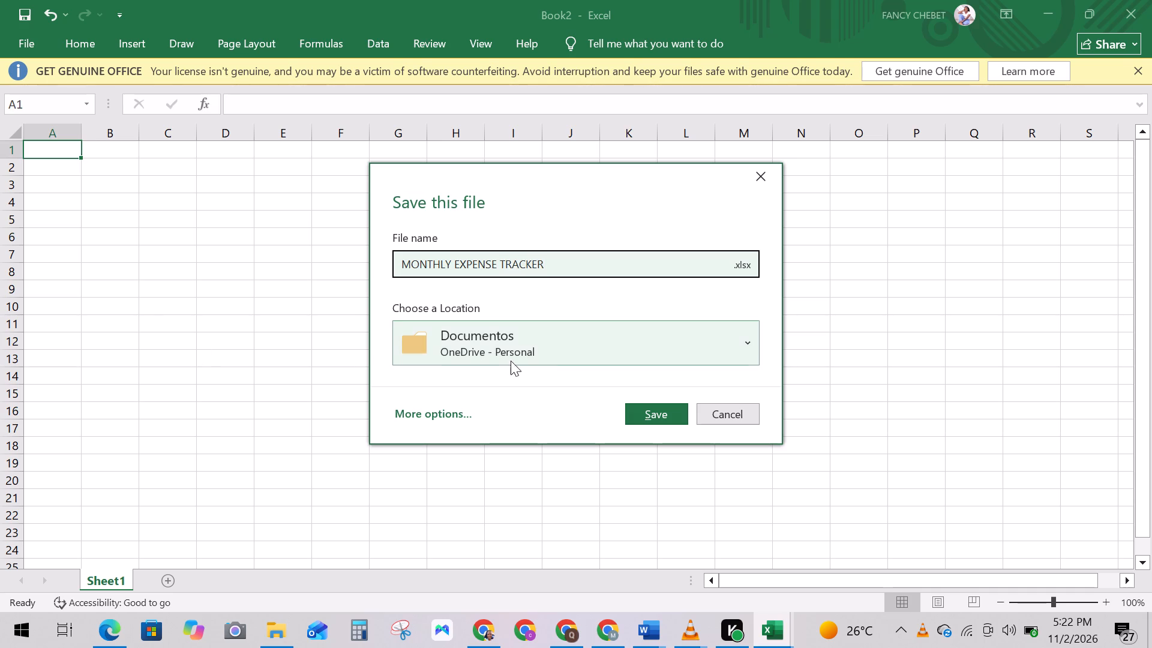
left_click(646, 420)
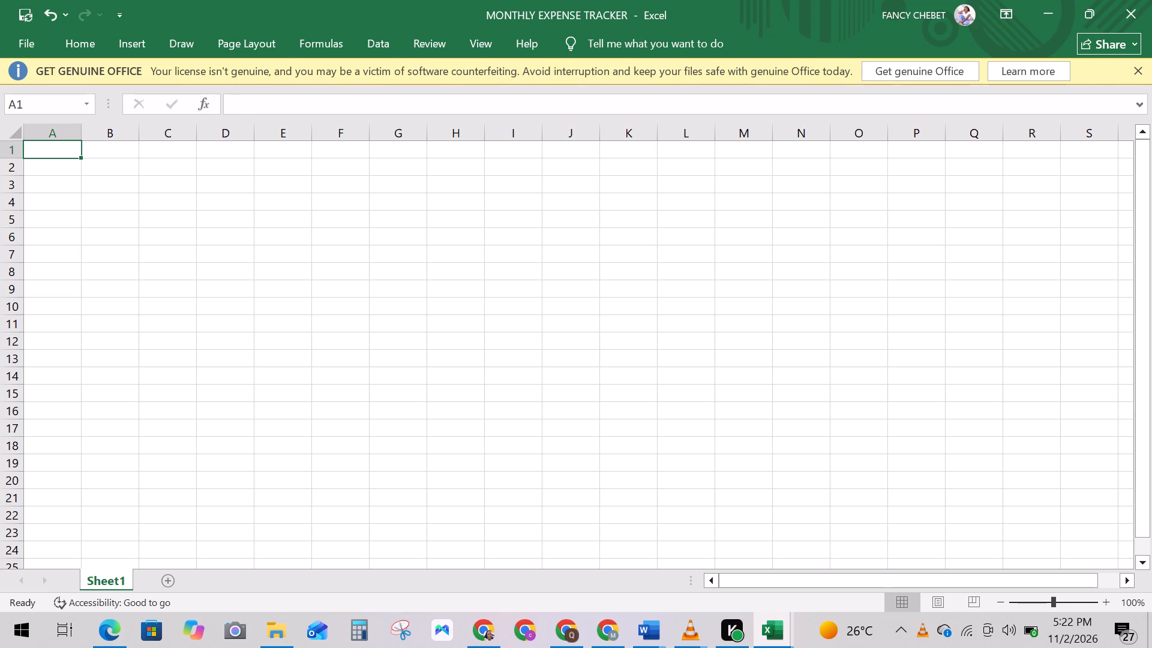
Enter the headers DATE, EXPENSE DESCRIPTION, CATEGORY, PAYMENT METHOD and AMOUNT(KES) in cells A1 to E1.
type("DATE")
key("Right")
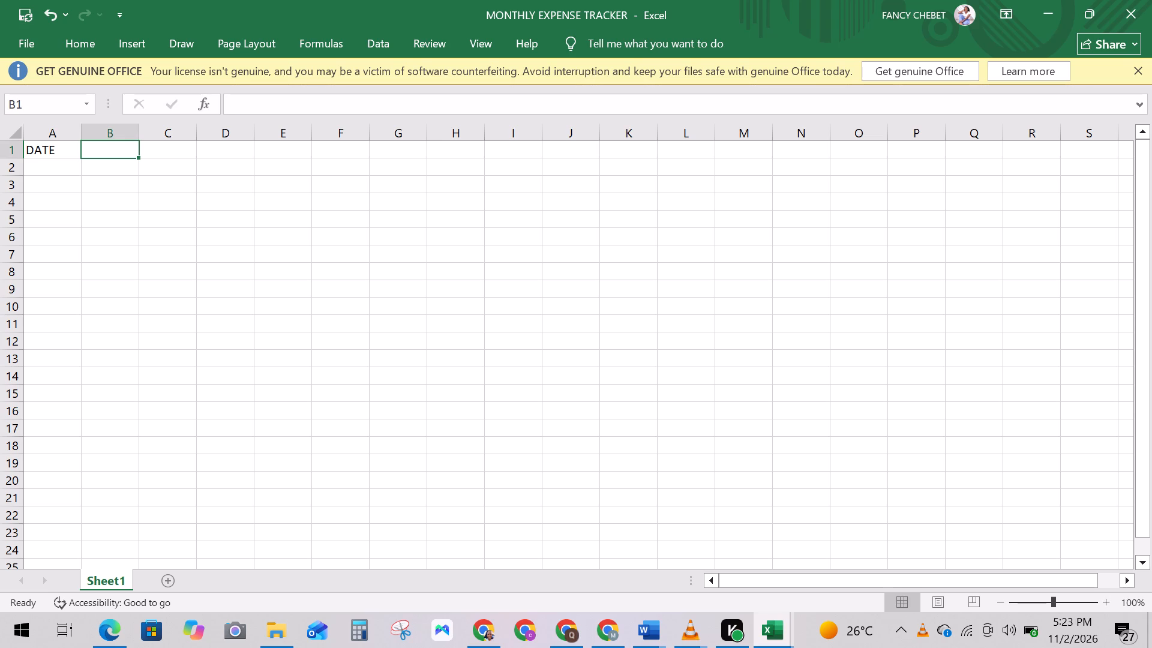
type("EXPENSE")
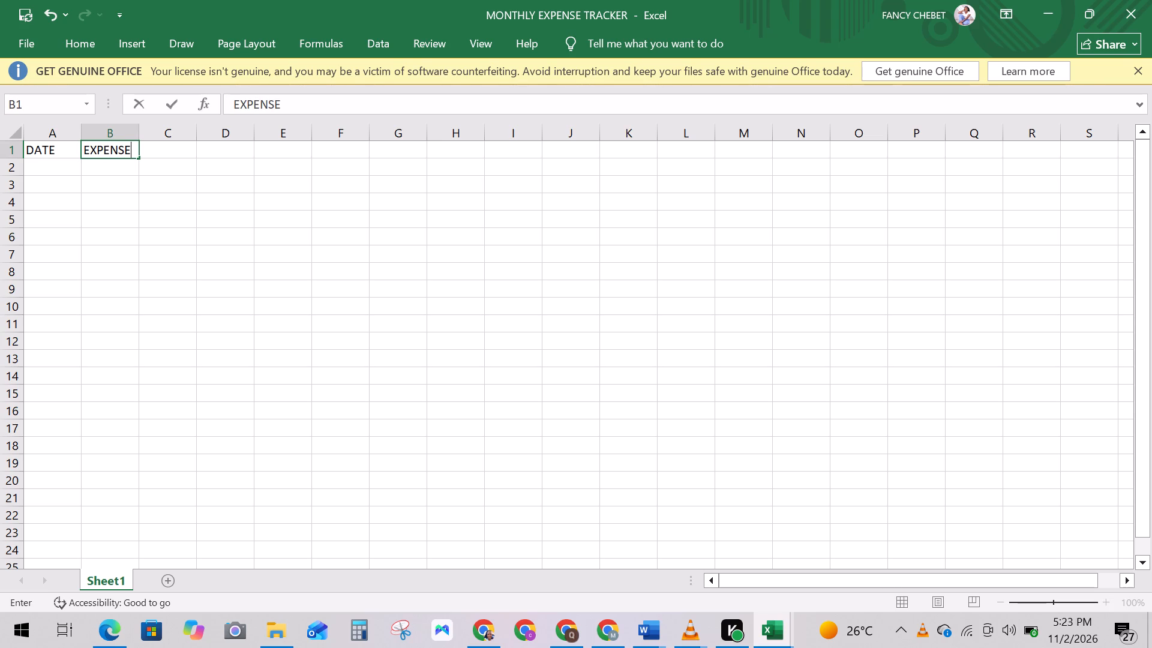
key("space")
type("DESCRIPTION")
key("Right")
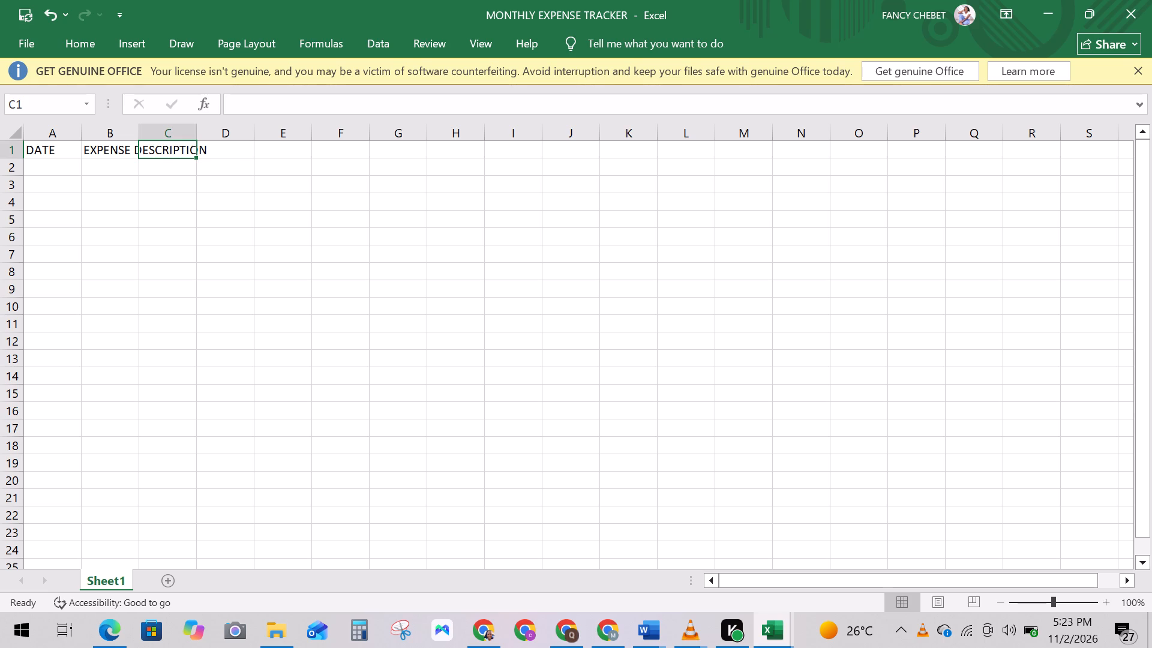
type("CATEGORY")
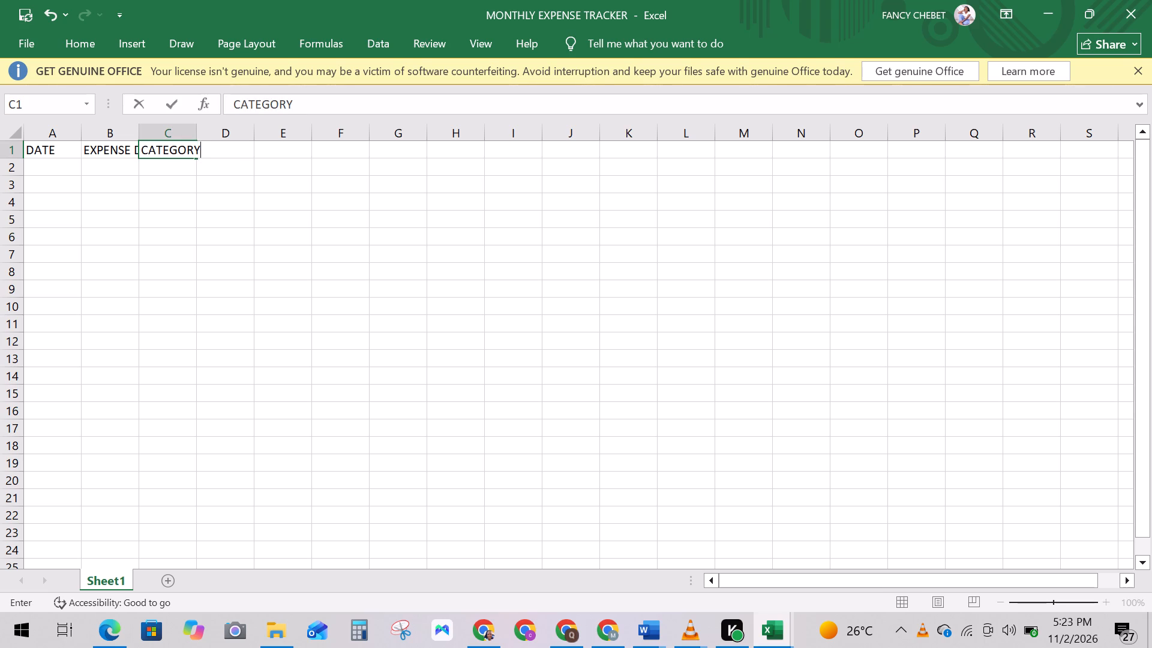
key("Right")
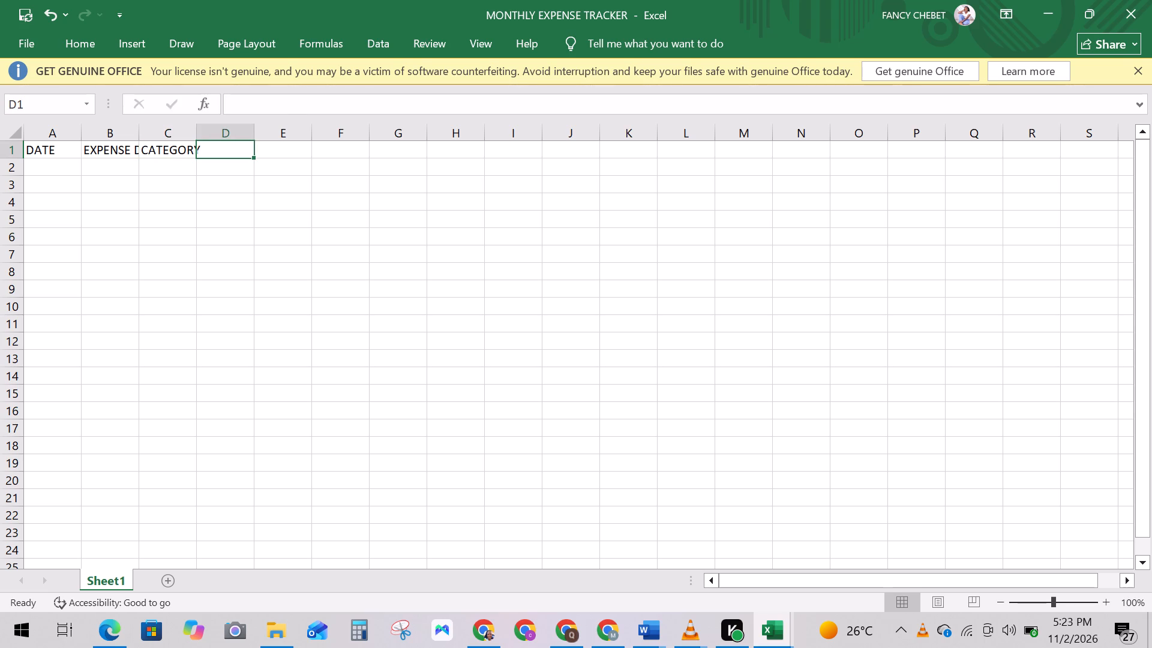
type("PAYMENT METHOD")
key("Right")
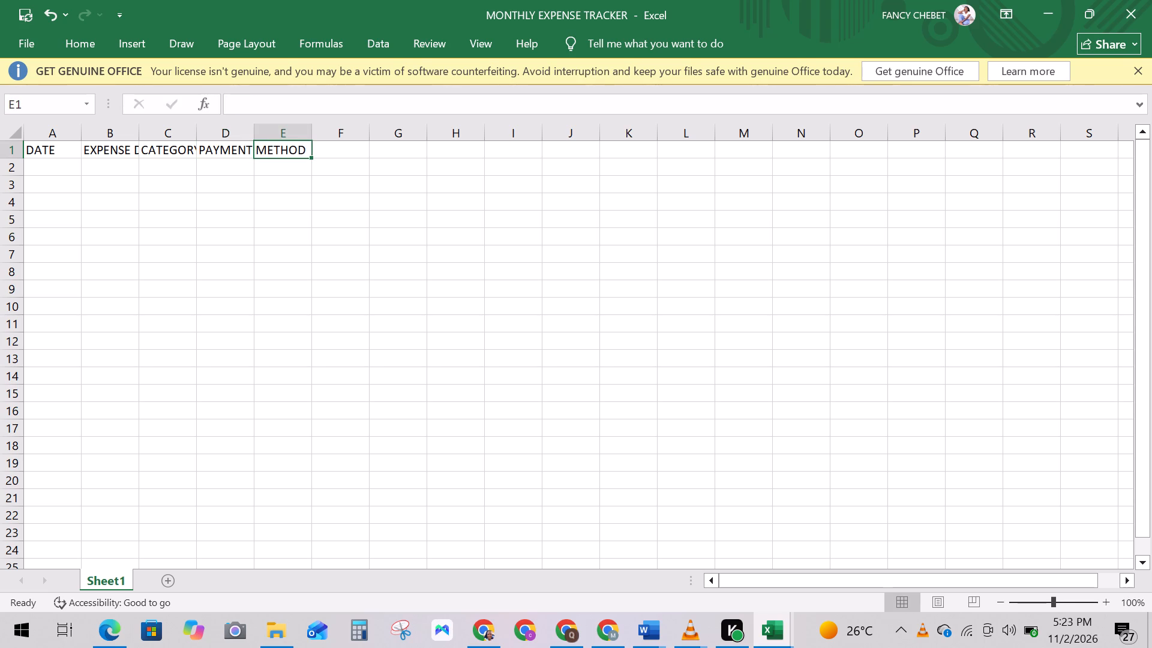
type("AMOUNT")
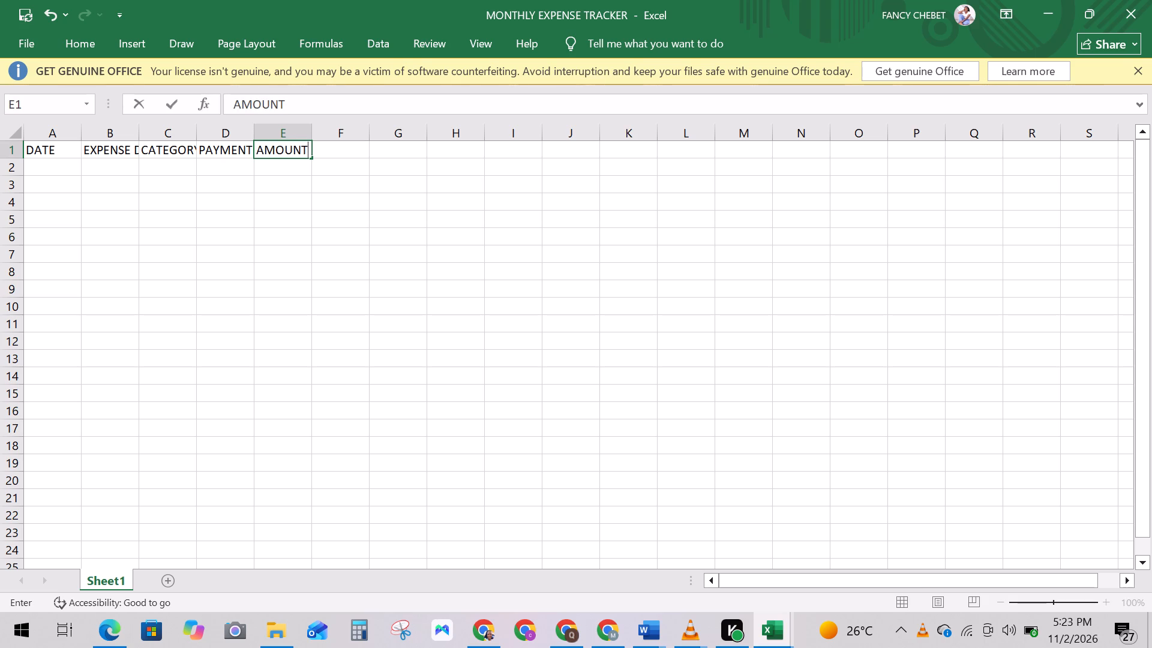
key("shift+parenleft")
type("KES")
key("shift+parenright")
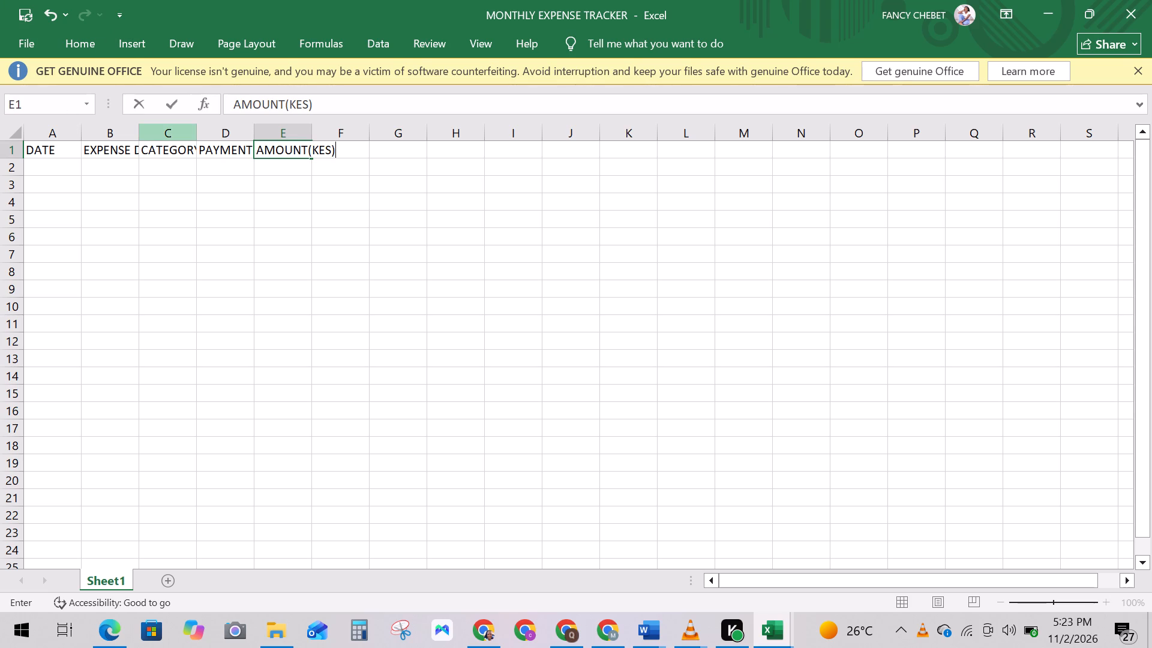
left_click(126, 148)
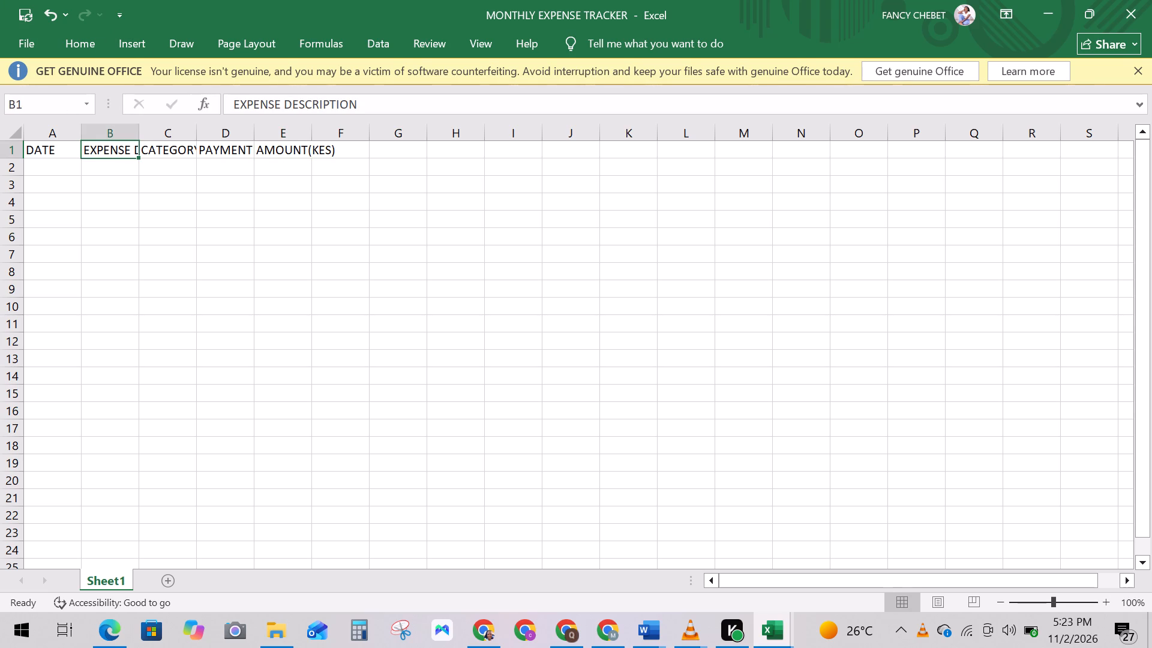
Widen columns A to E so that each header in row 1 fits inside its own column.
left_click(67, 149)
left_click_drag(83, 137, 94, 137)
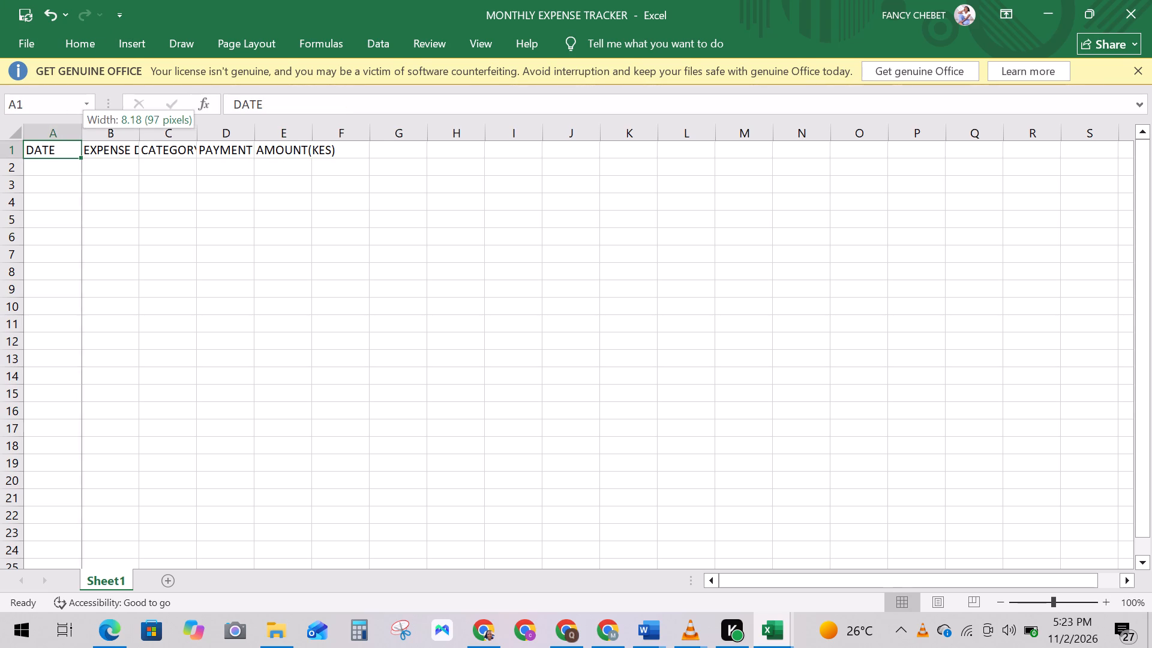
left_click_drag(94, 137, 118, 136)
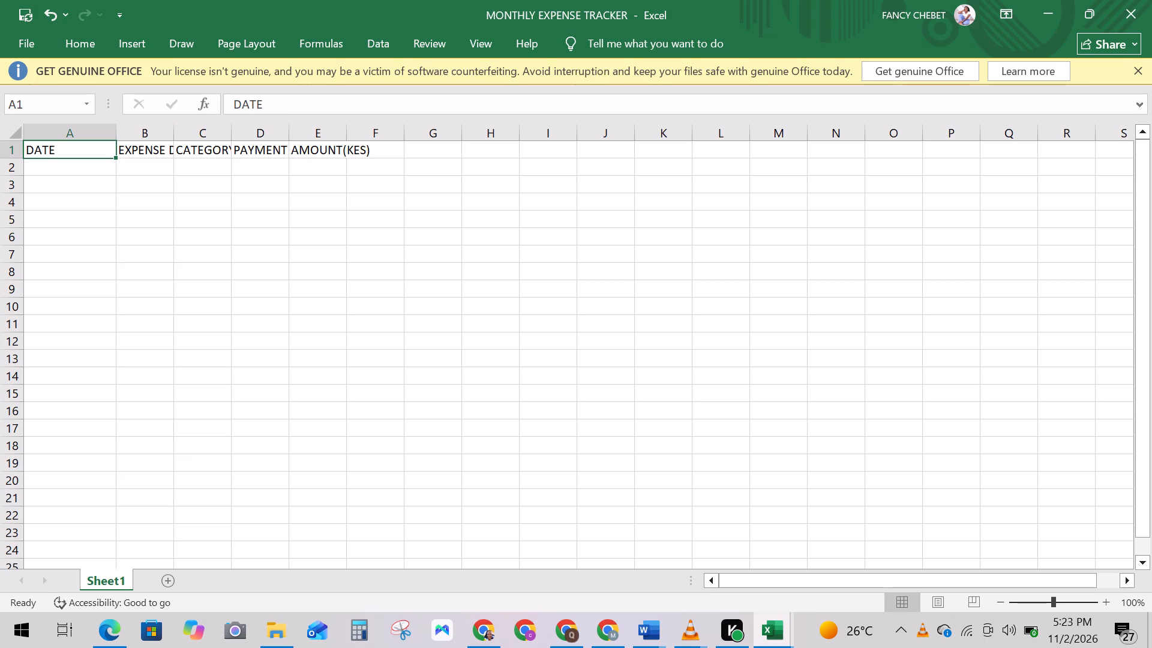
left_click_drag(176, 139, 250, 131)
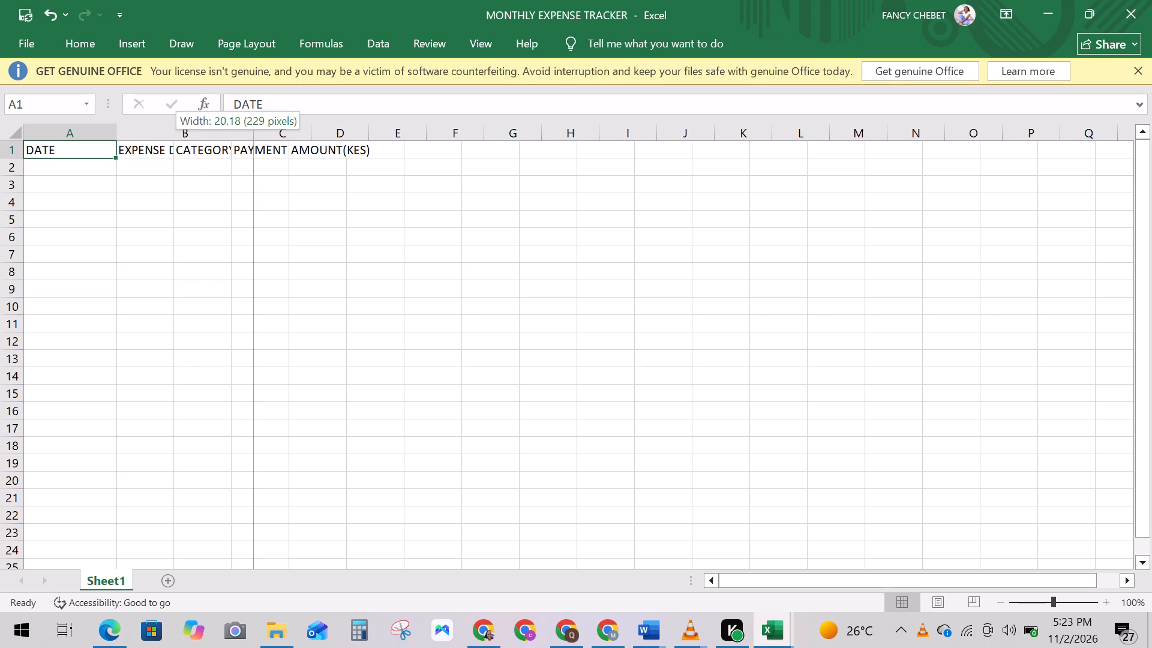
left_click_drag(250, 131, 233, 139)
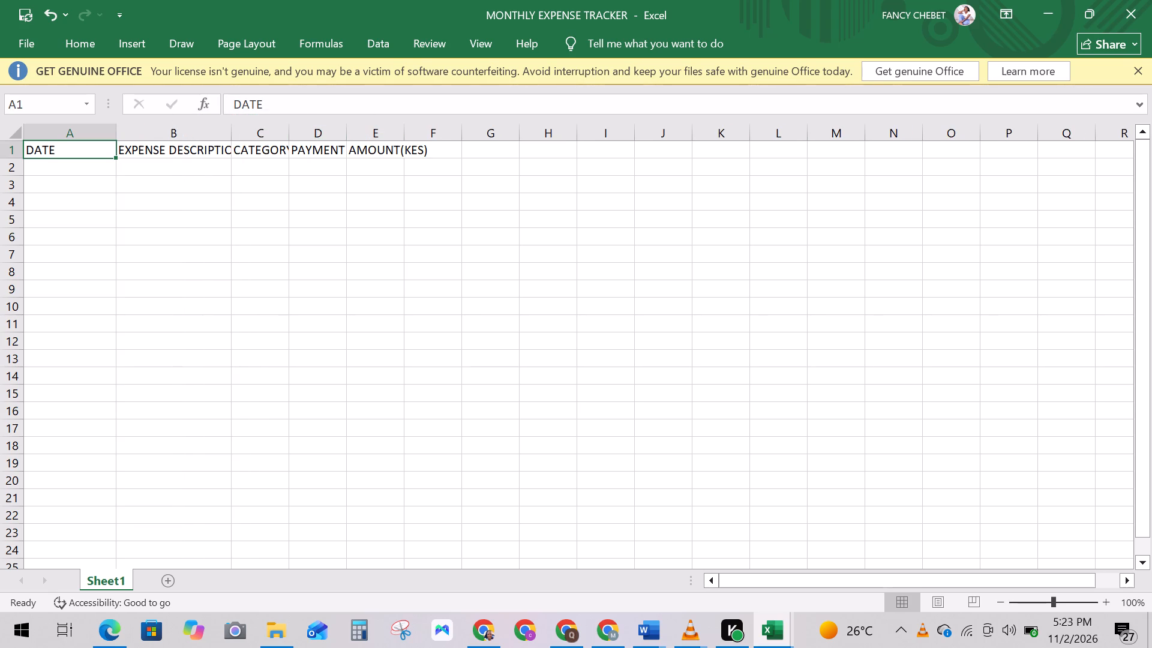
left_click_drag(230, 140, 270, 136)
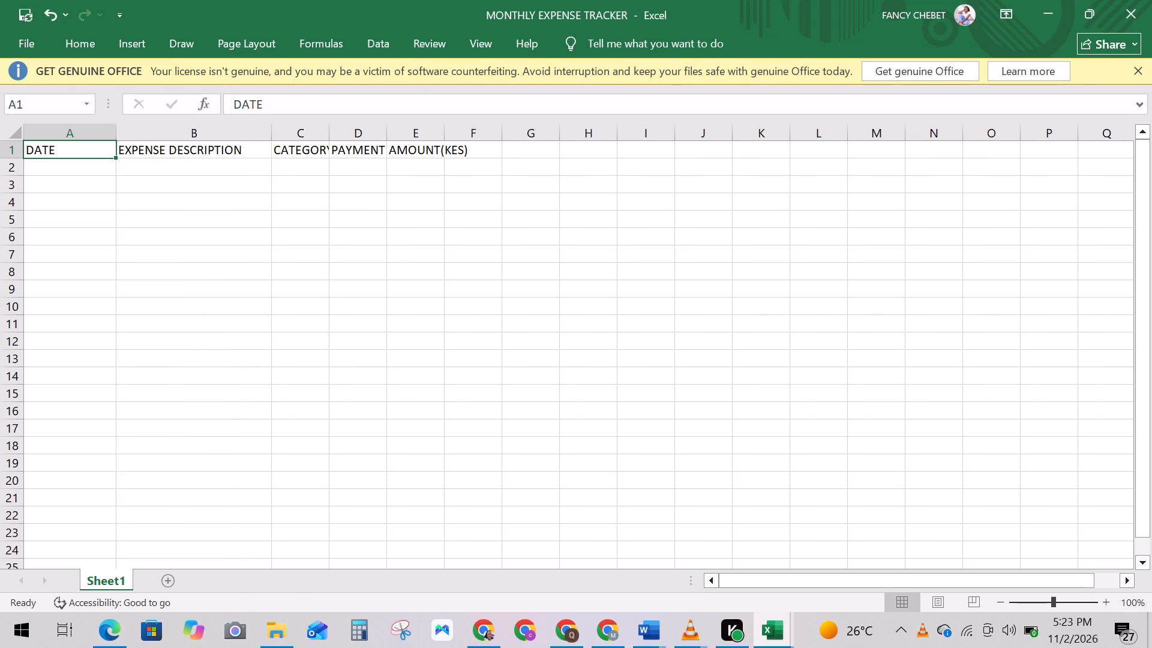
left_click_drag(331, 141, 340, 141)
left_click_drag(322, 137, 392, 130)
left_click_drag(455, 137, 500, 133)
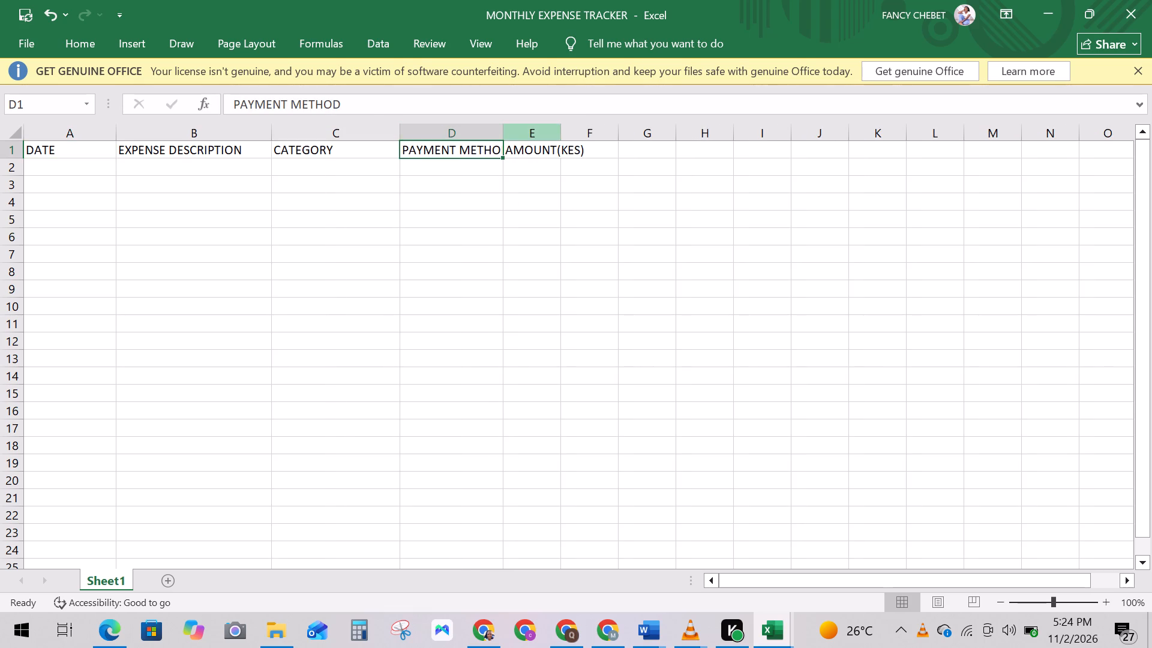
left_click_drag(503, 137, 536, 135)
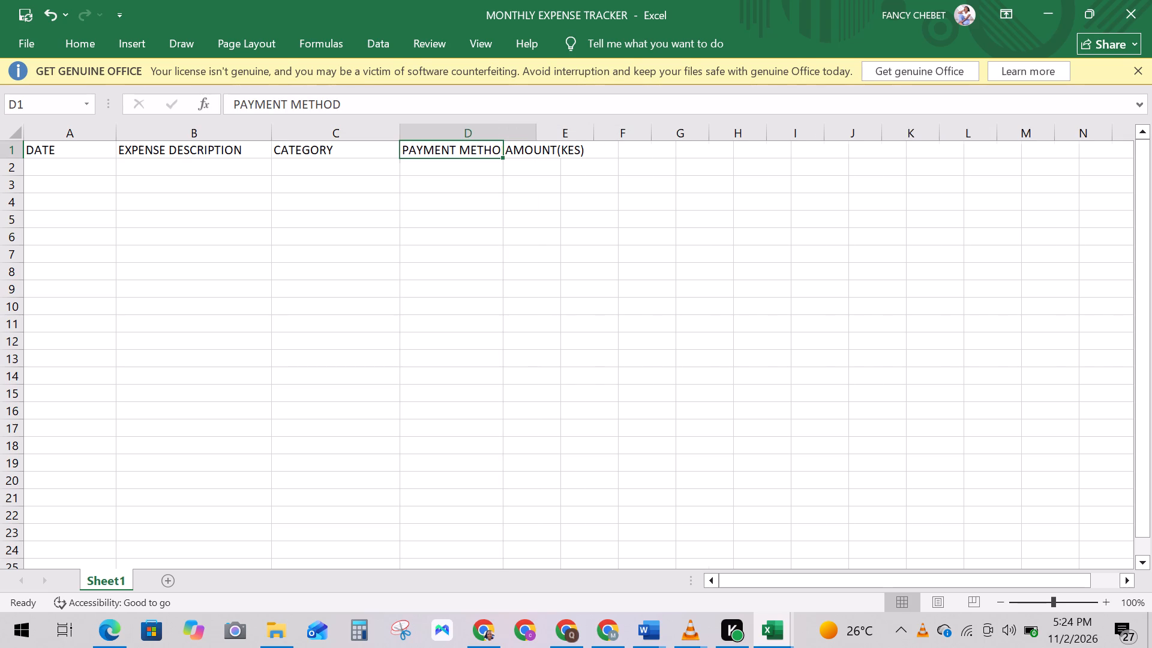
left_click_drag(599, 139, 639, 133)
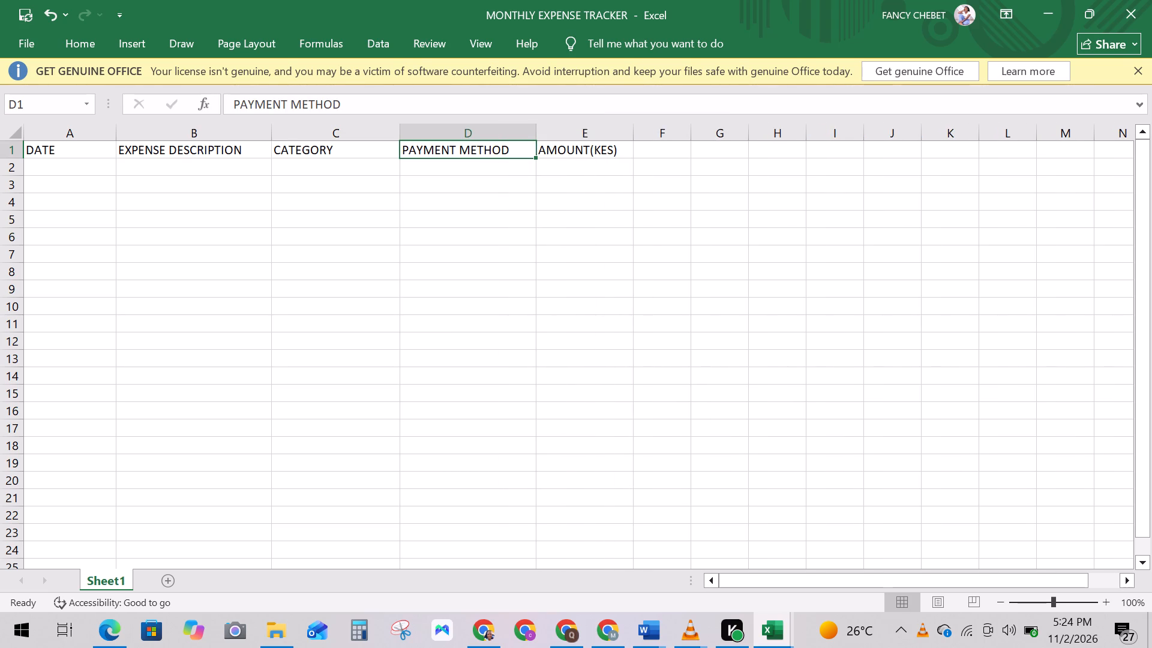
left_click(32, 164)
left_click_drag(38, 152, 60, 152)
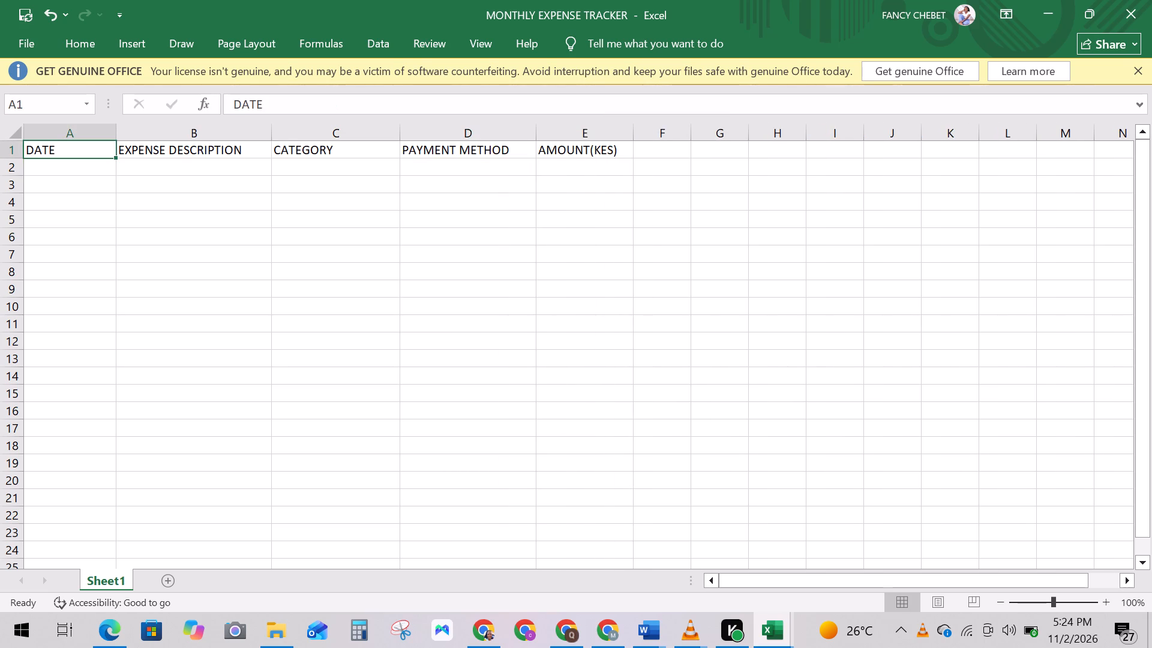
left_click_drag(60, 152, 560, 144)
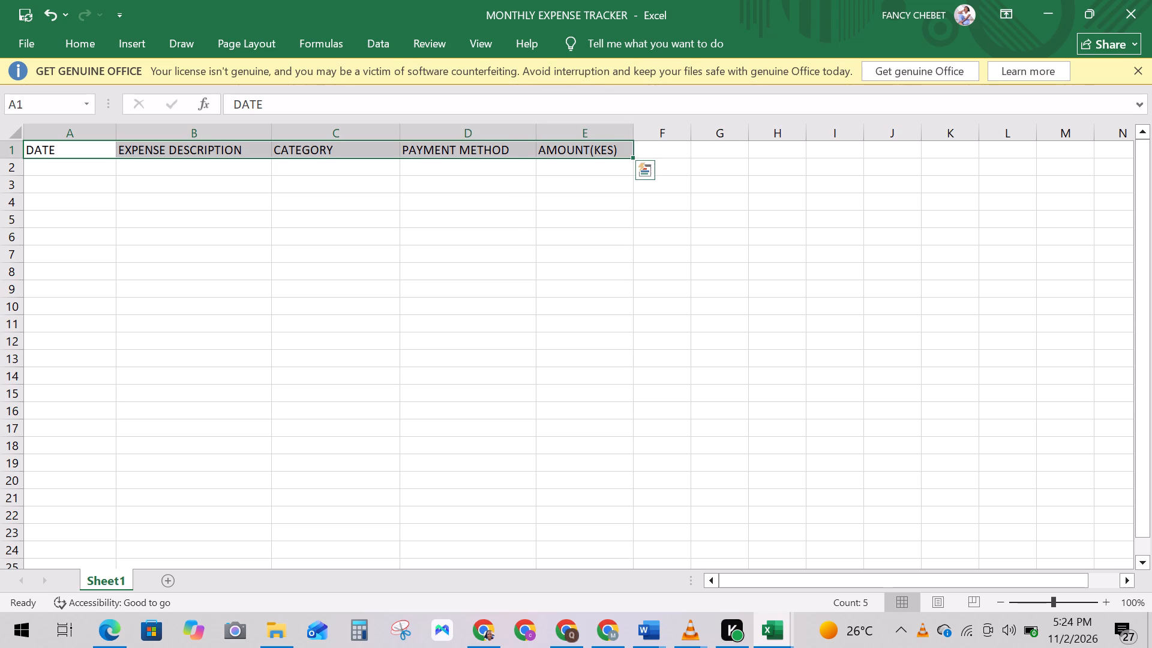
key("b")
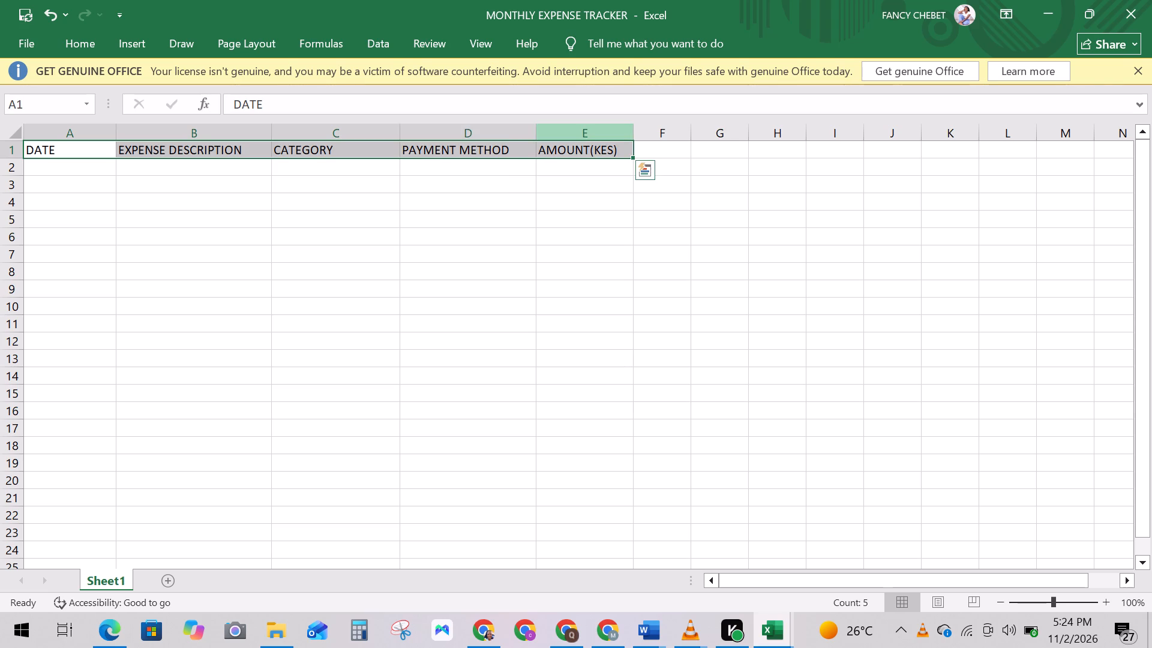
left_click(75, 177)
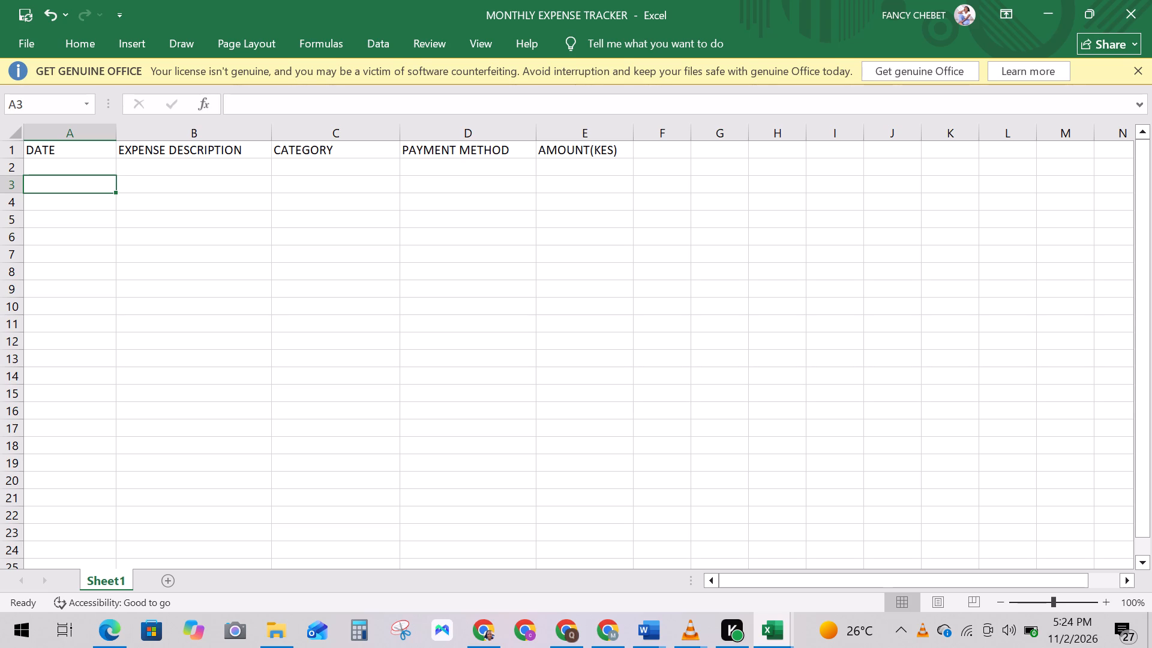
Make the header row in cells A1 to E1 bold.
left_click(53, 148)
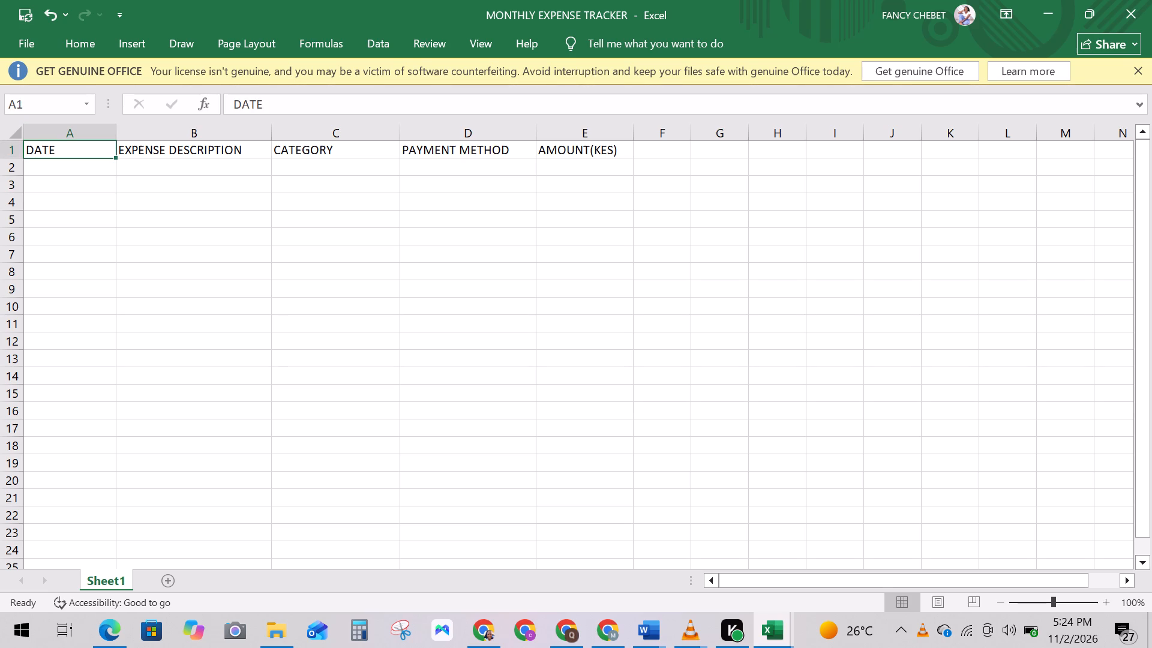
left_click_drag(52, 148, 488, 161)
left_click_drag(550, 155, 557, 154)
left_click_drag(55, 154, 518, 154)
left_click(527, 154)
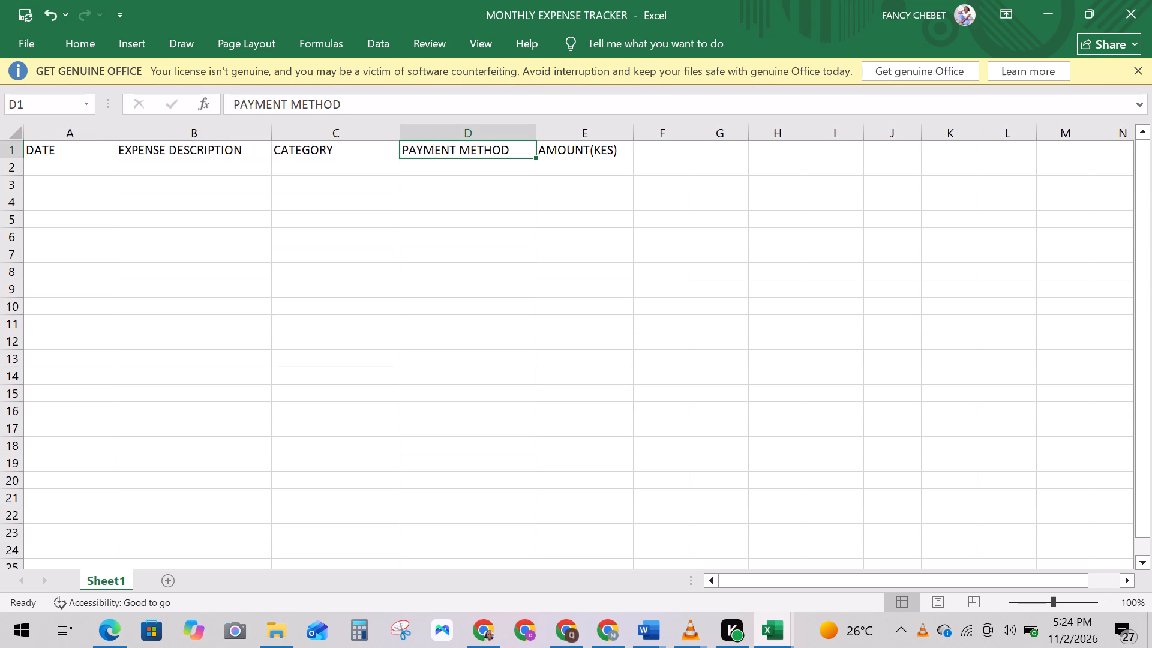
left_click_drag(98, 151, 551, 140)
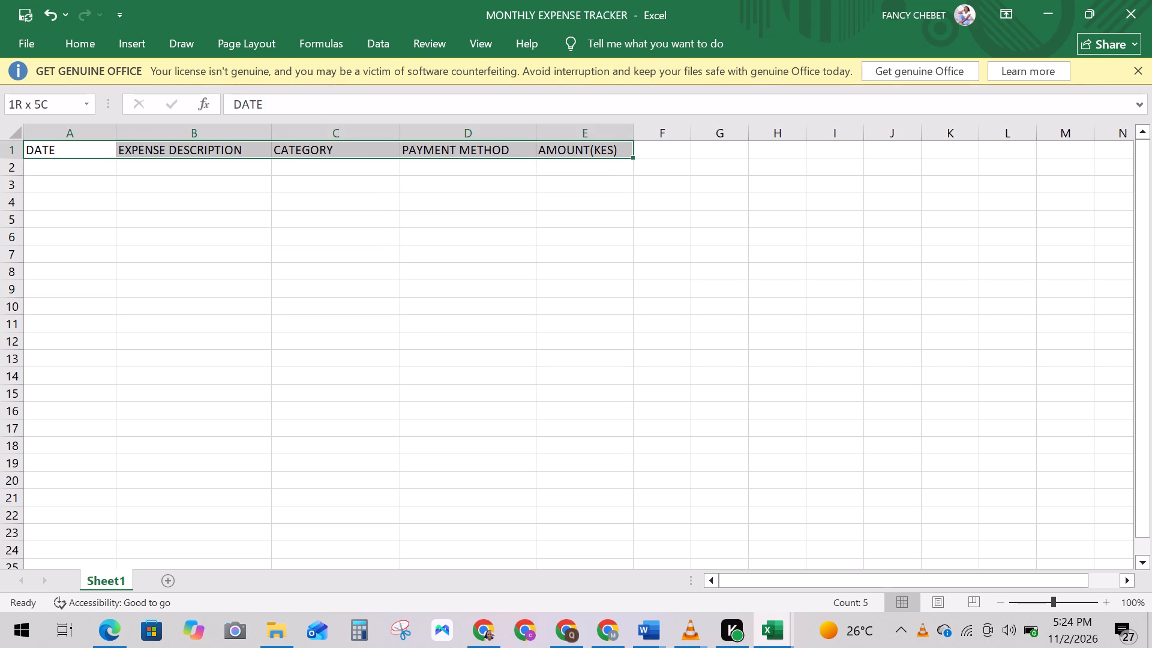
left_click_drag(551, 140, 553, 141)
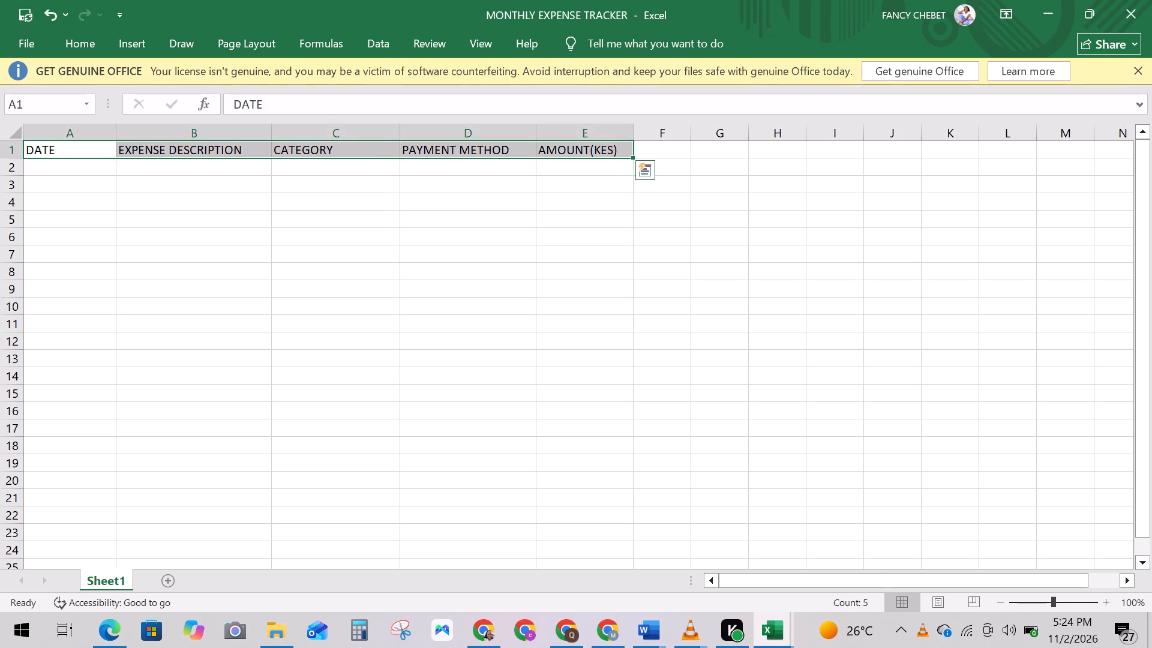
key("ctrl+b")
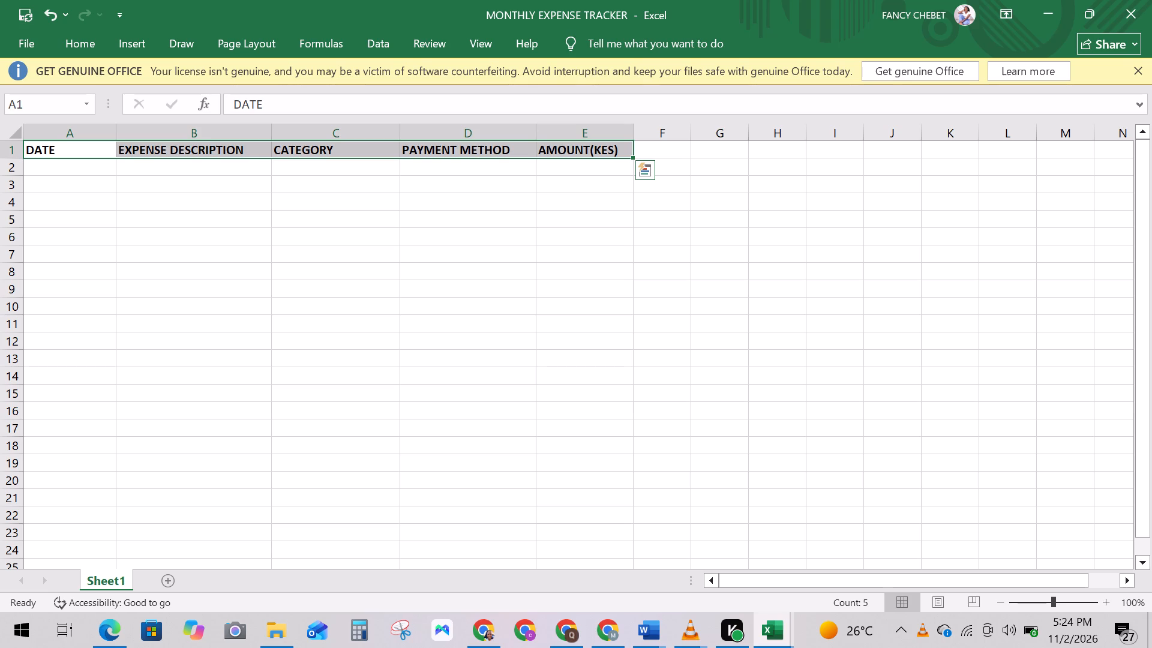
left_click(55, 169)
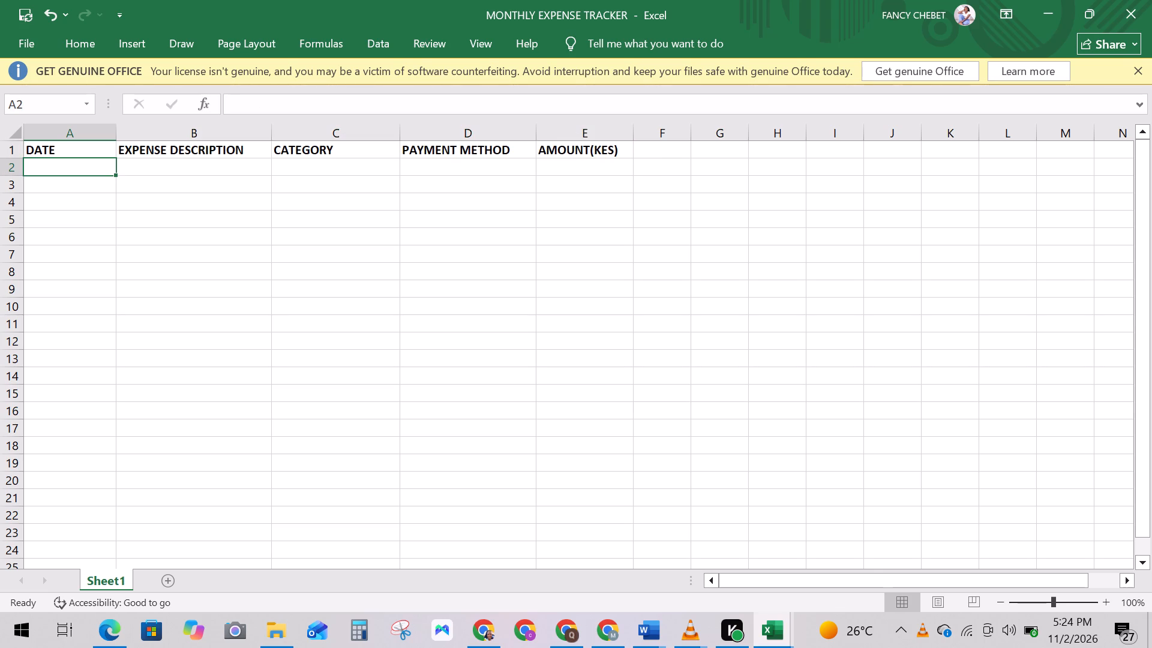
Apply a blue fill colour to the header cells A1 to E1.
left_click(62, 153)
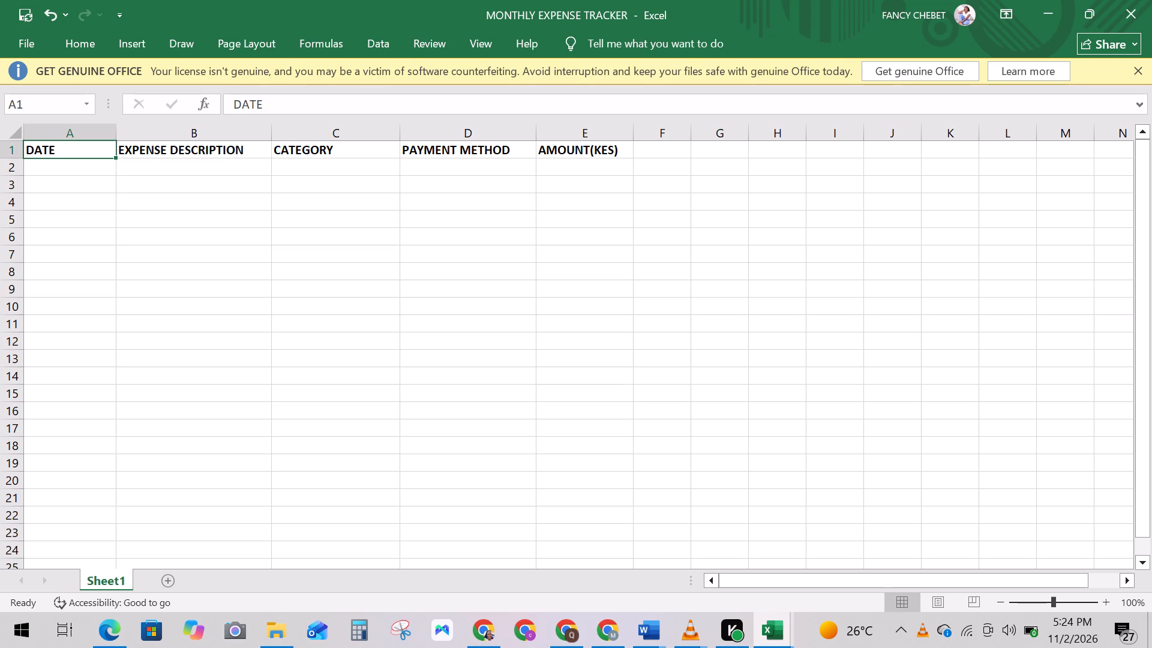
left_click_drag(58, 151, 540, 143)
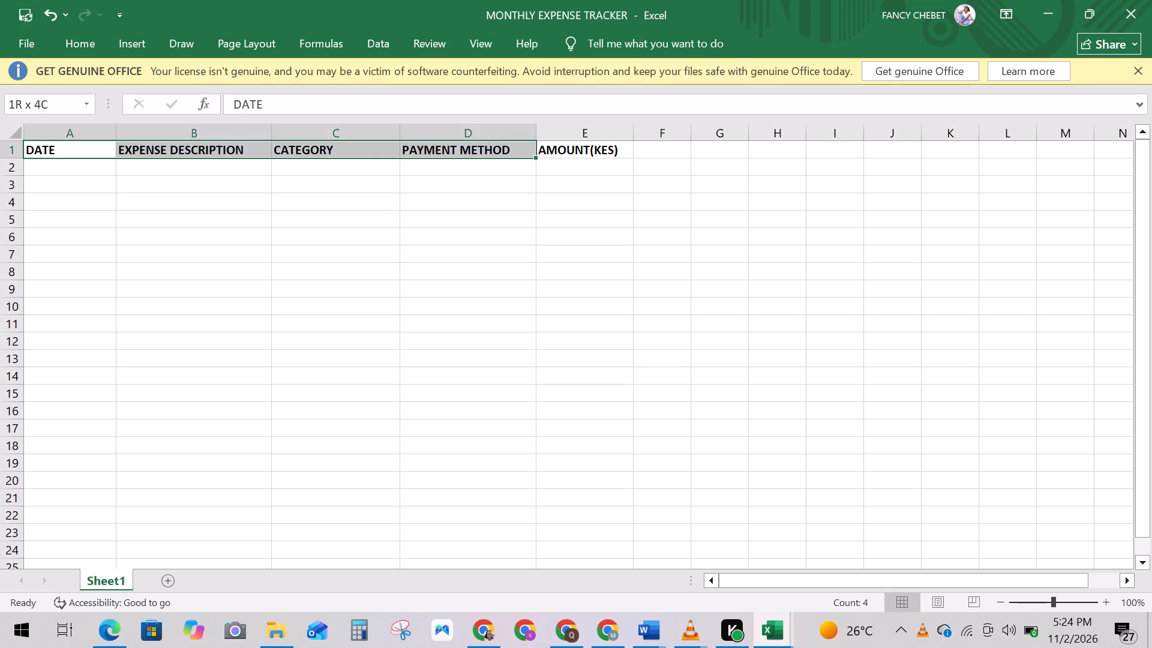
left_click_drag(540, 143, 545, 143)
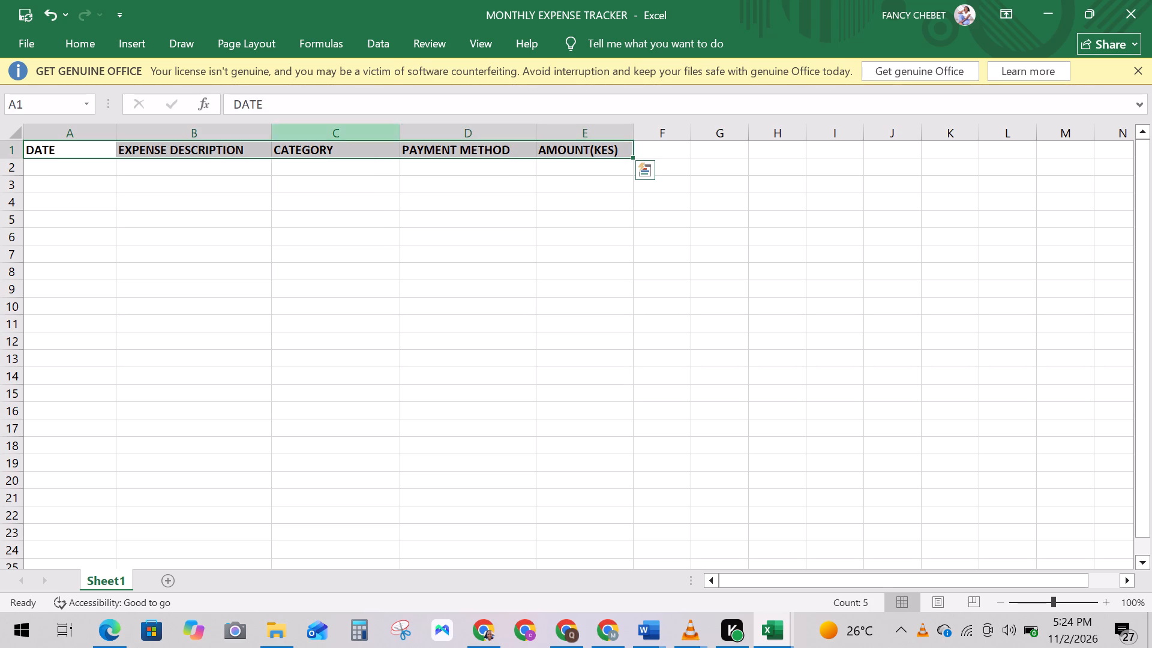
left_click(82, 49)
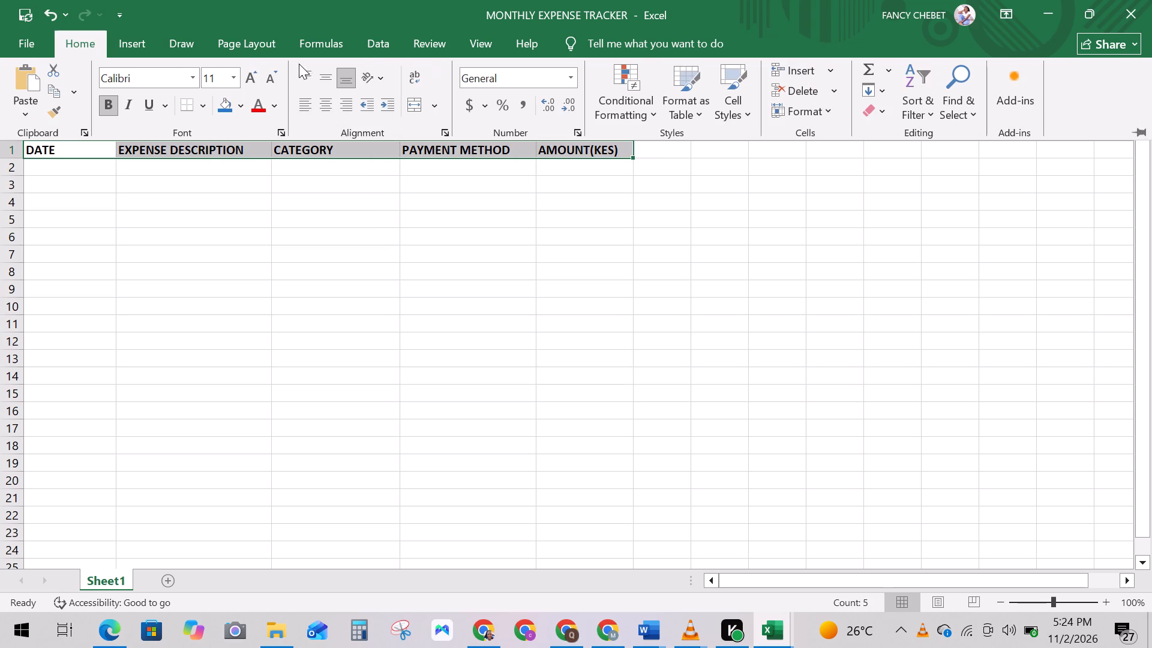
left_click(227, 110)
left_click(260, 209)
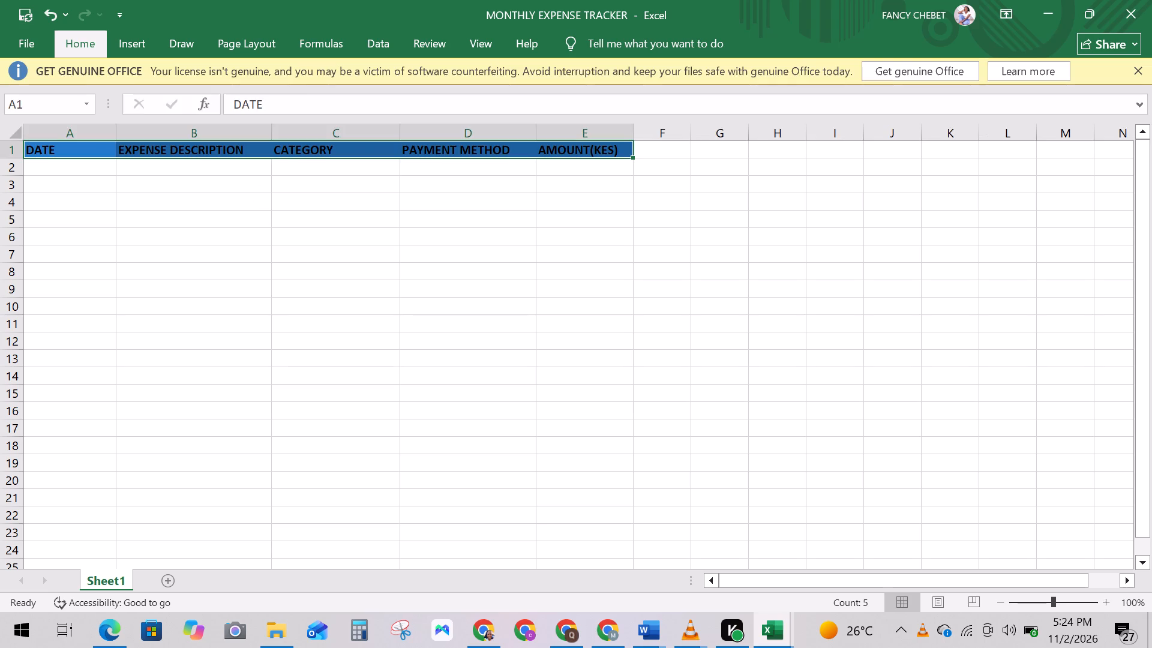
Enter the date 1/11/2026 in cell A2 under the DATE header.
left_click(68, 168)
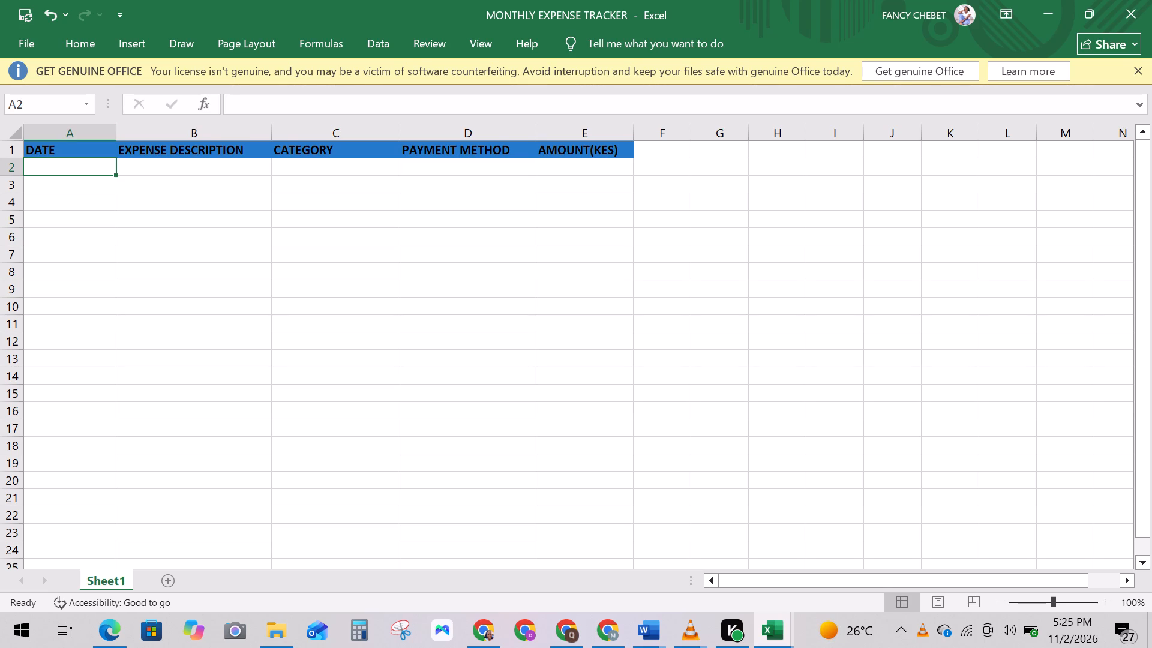
key("1")
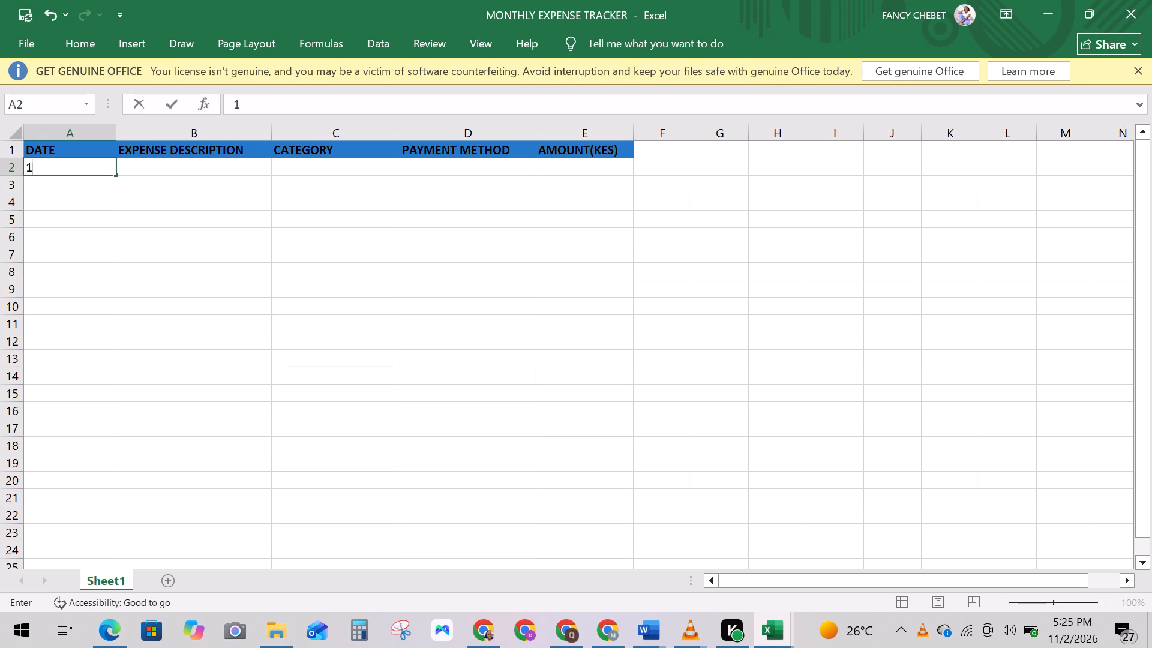
key("shift+question")
key("shift+BackSpace")
key("shift+greater")
key("shift+BackSpace")
key("shift+less")
key("shift+BackSpace")
key("shift+bar")
key("shift+BackSpace")
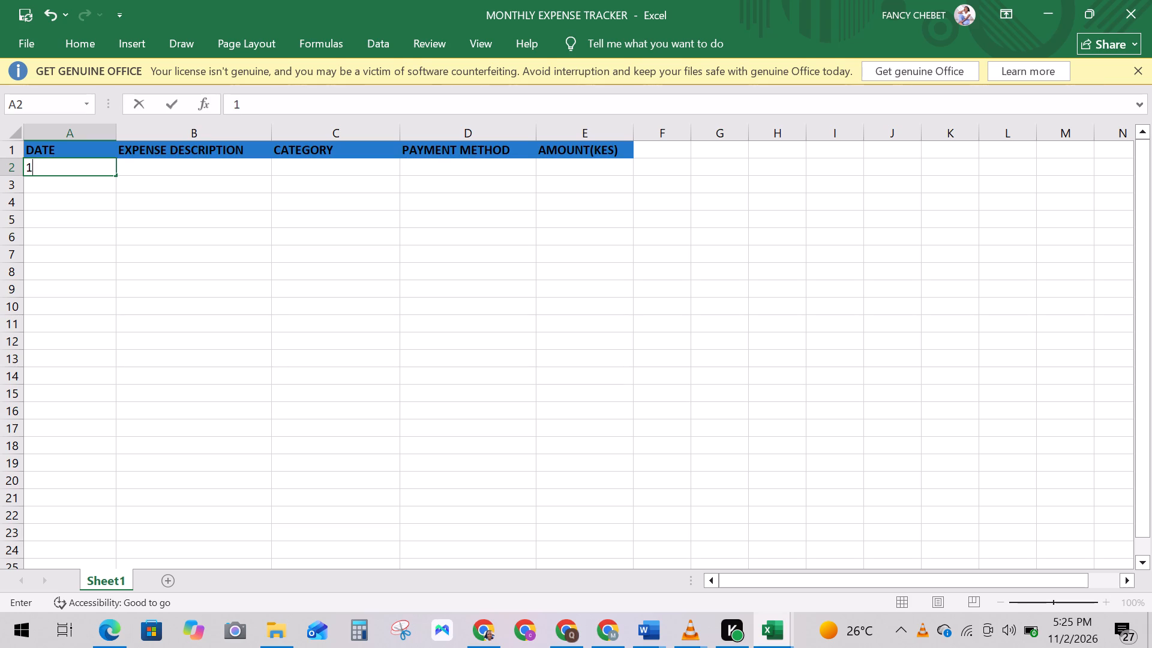
key("shift+bar")
key("shift+BackSpace")
key("backslash")
key("BackSpace")
key("slash")
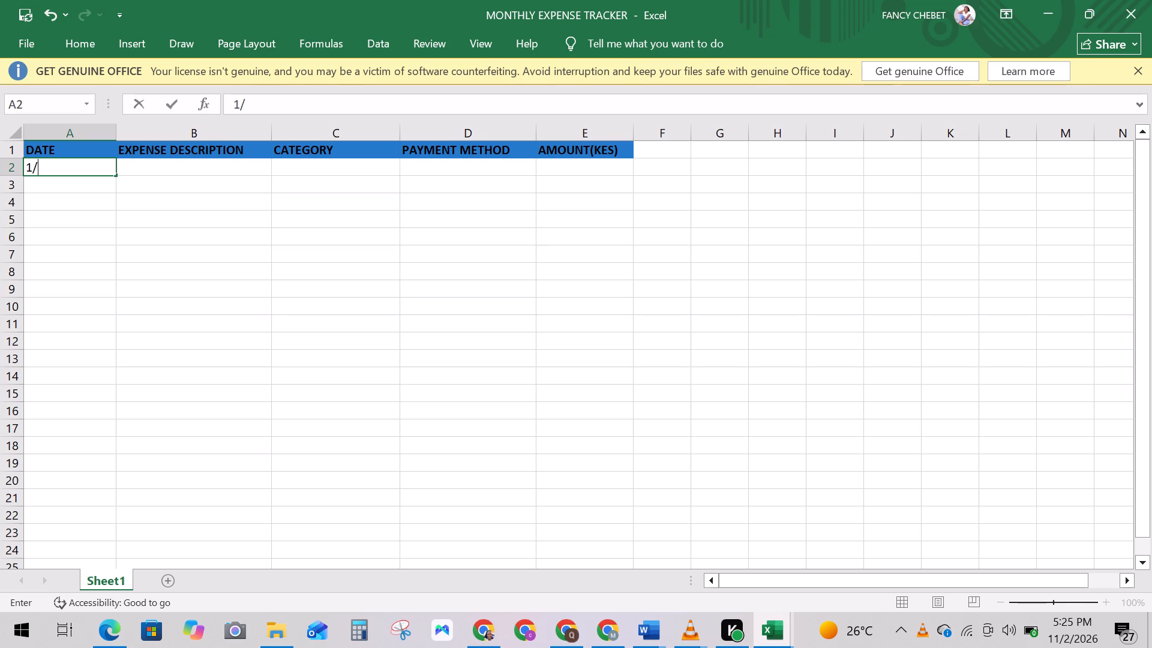
type("11/")
type("2026")
key("Down")
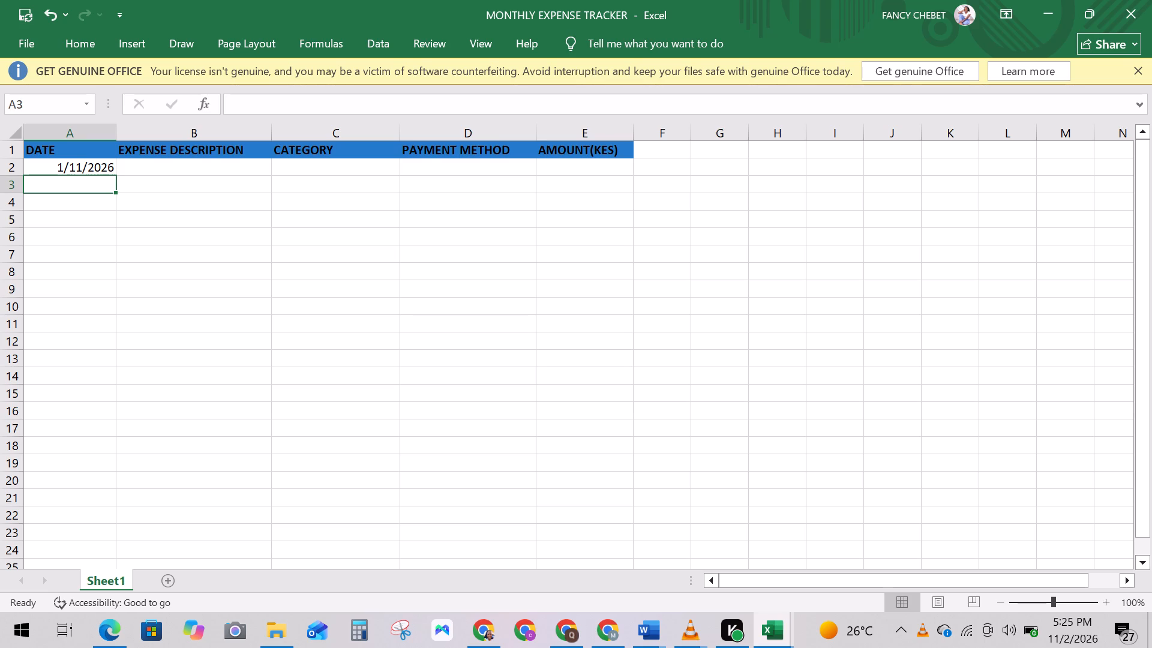
Enter the dates 3/11/2026 in cell A3 and 5/11/2026 in cell A4 of the DATE column.
key("3")
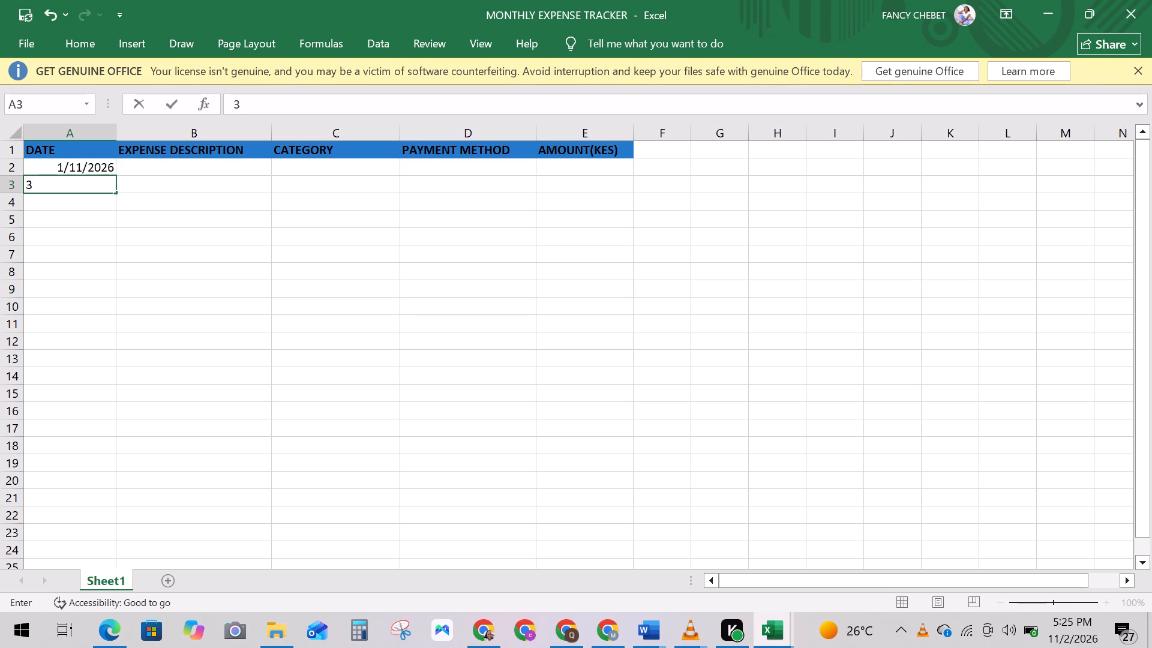
key("slash")
type("11/2026")
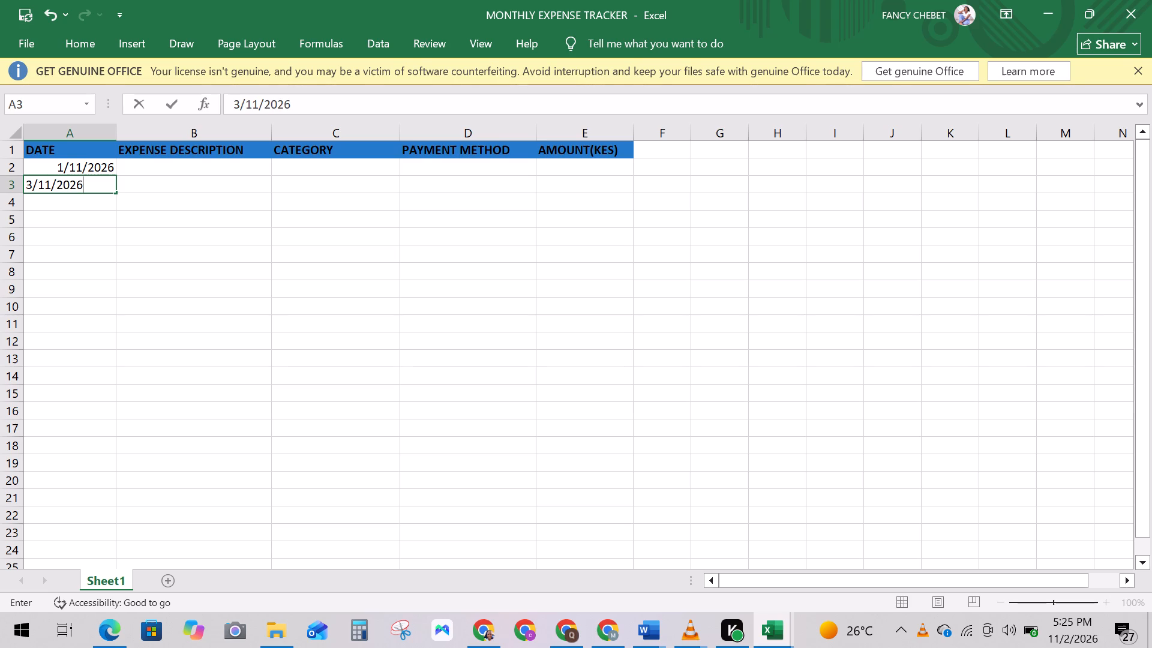
key("Down")
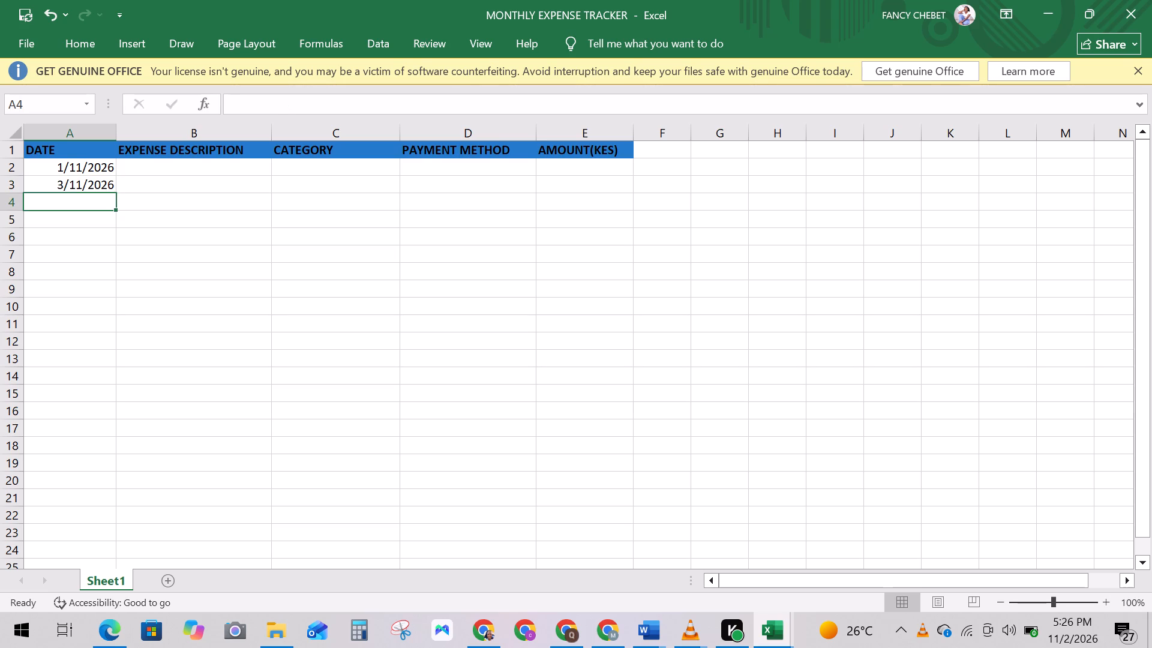
type("5/")
type("11")
type("/2")
type("026")
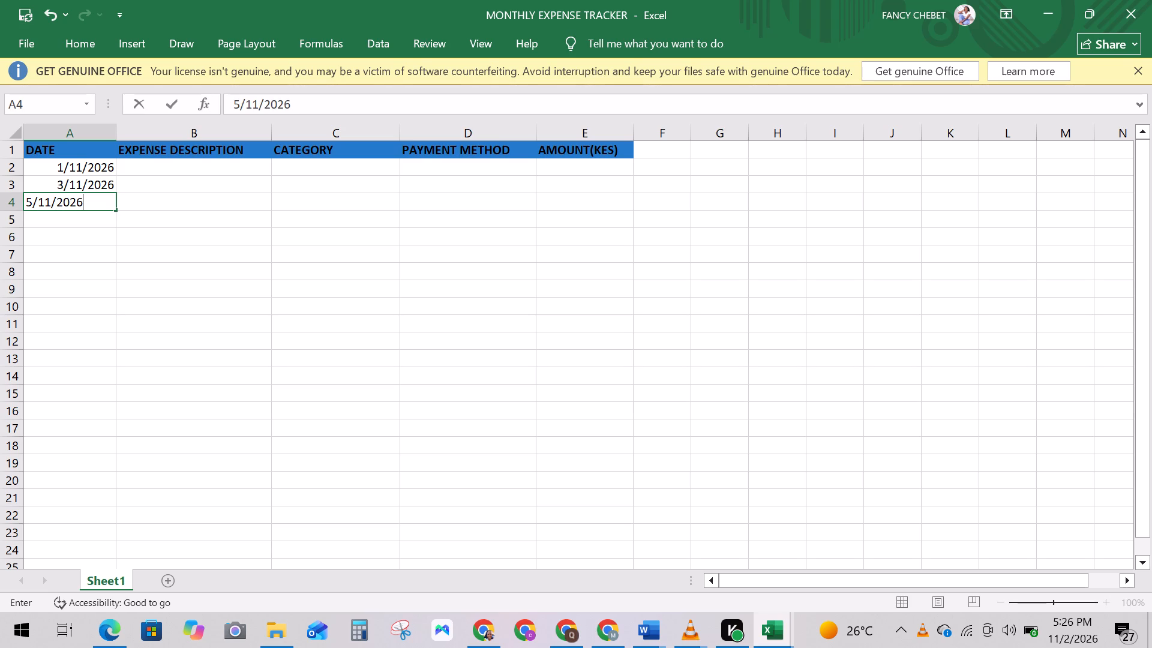
key("Down")
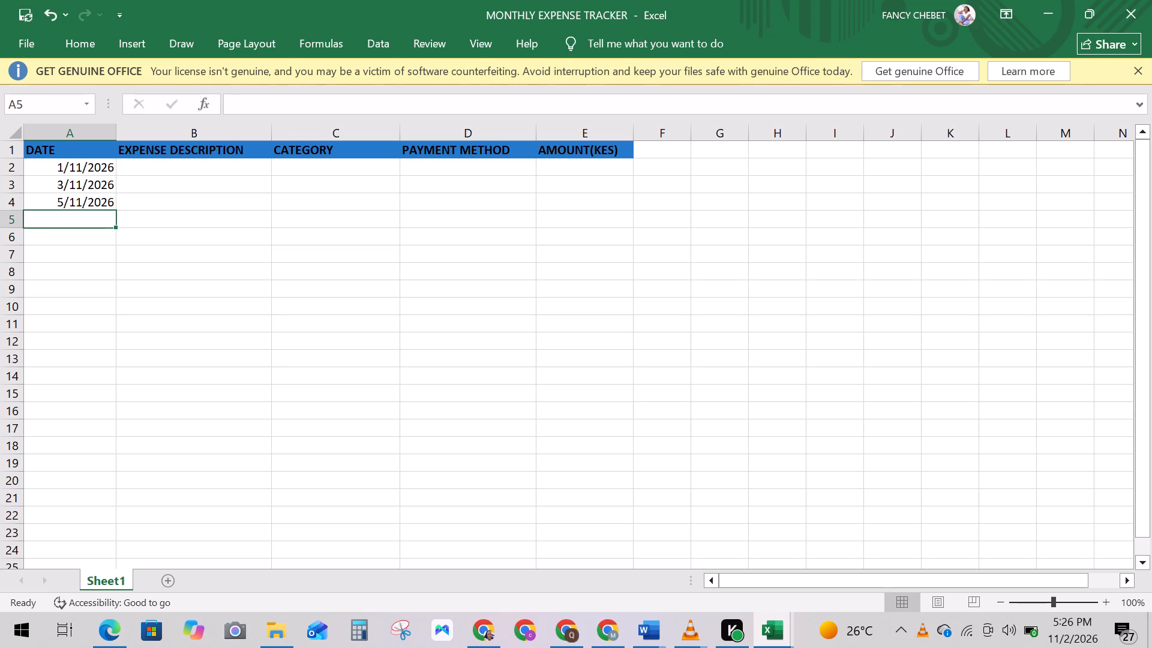
Enter the dates 7/11/2026 in cell A5 and 10/11/2026 in cell A6 of the DATE column.
key("7")
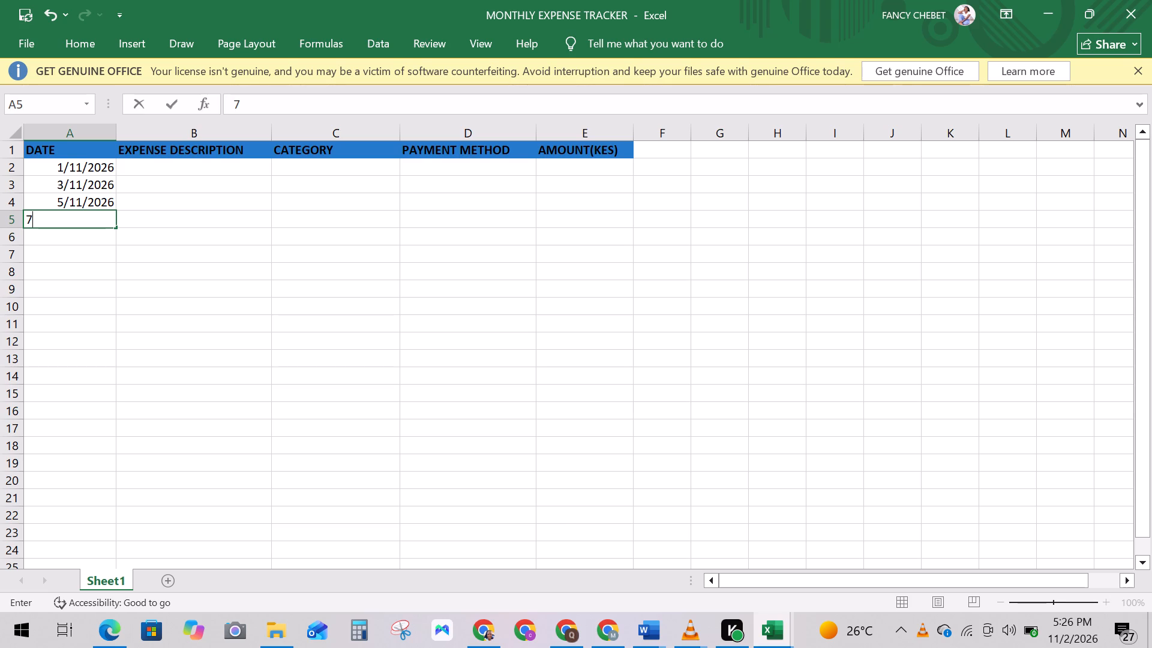
key("slash")
type("11.")
key("BackSpace")
key("slash")
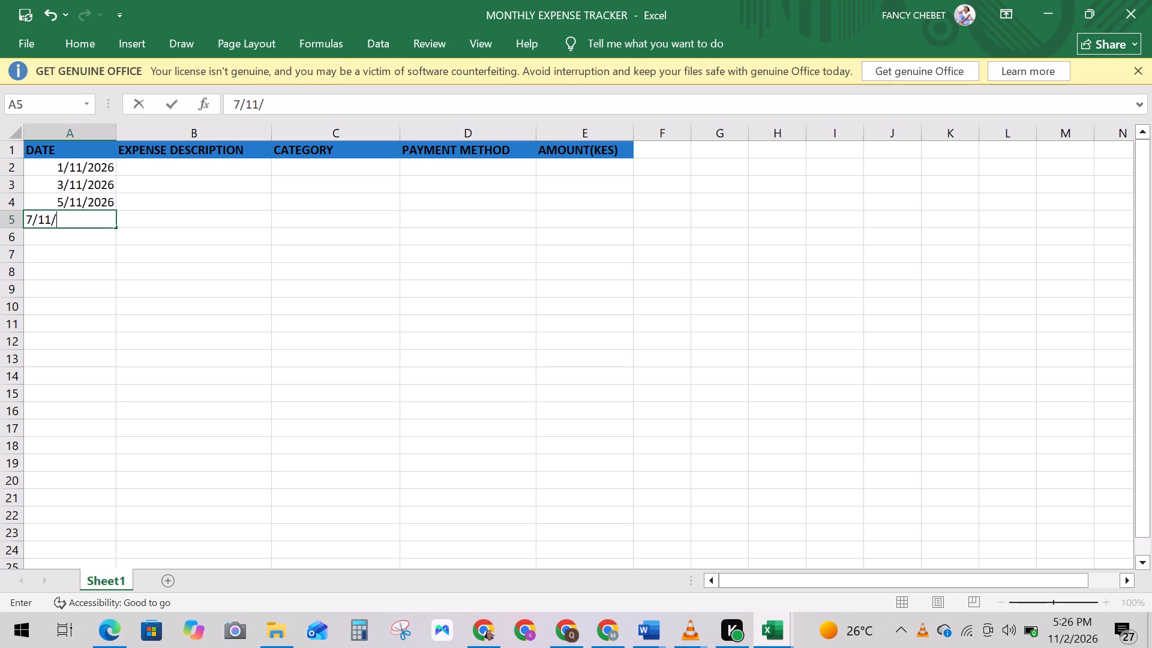
type("2026")
key("Down")
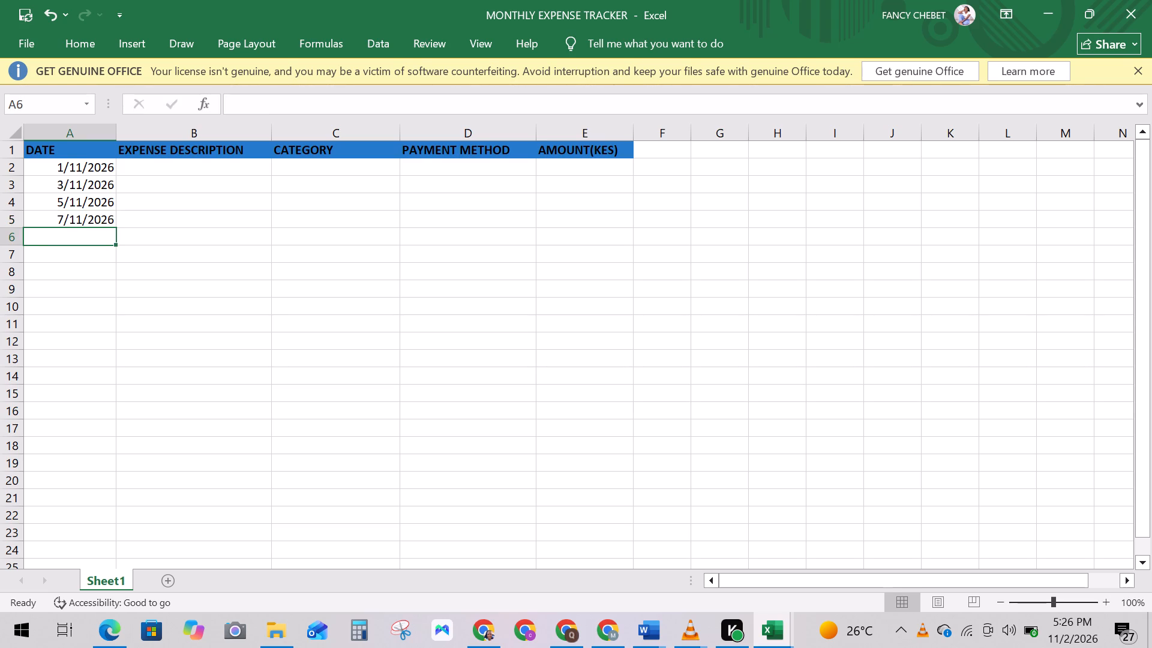
type("10")
key("backslash")
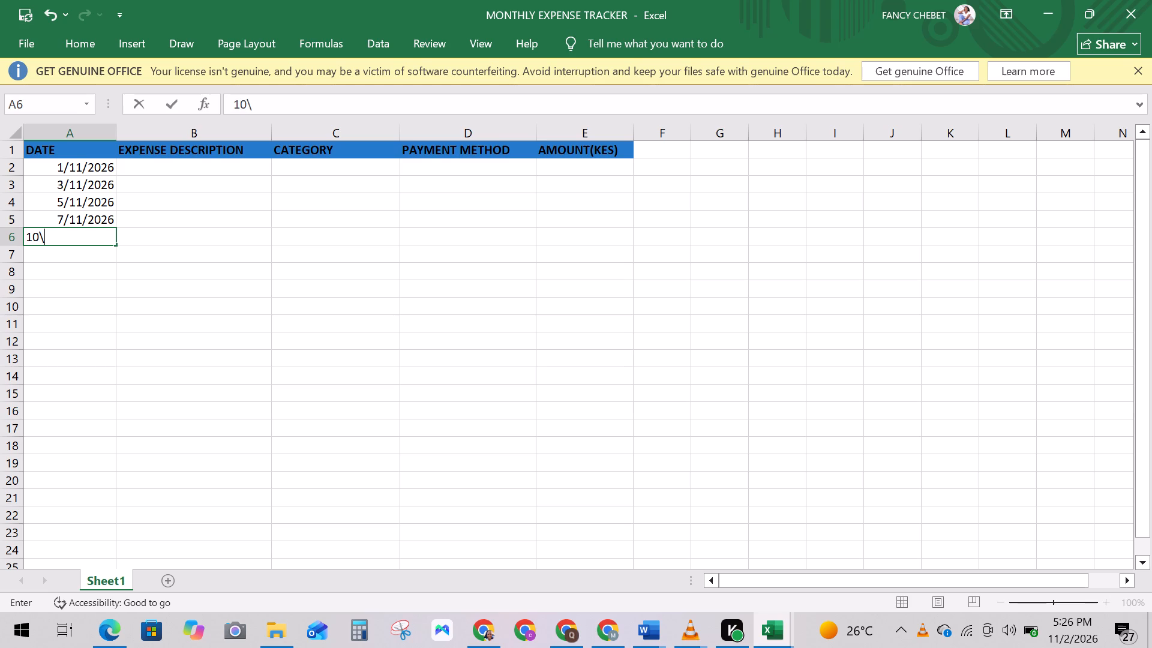
key("BackSpace")
key("slash")
type("11/")
type("2026")
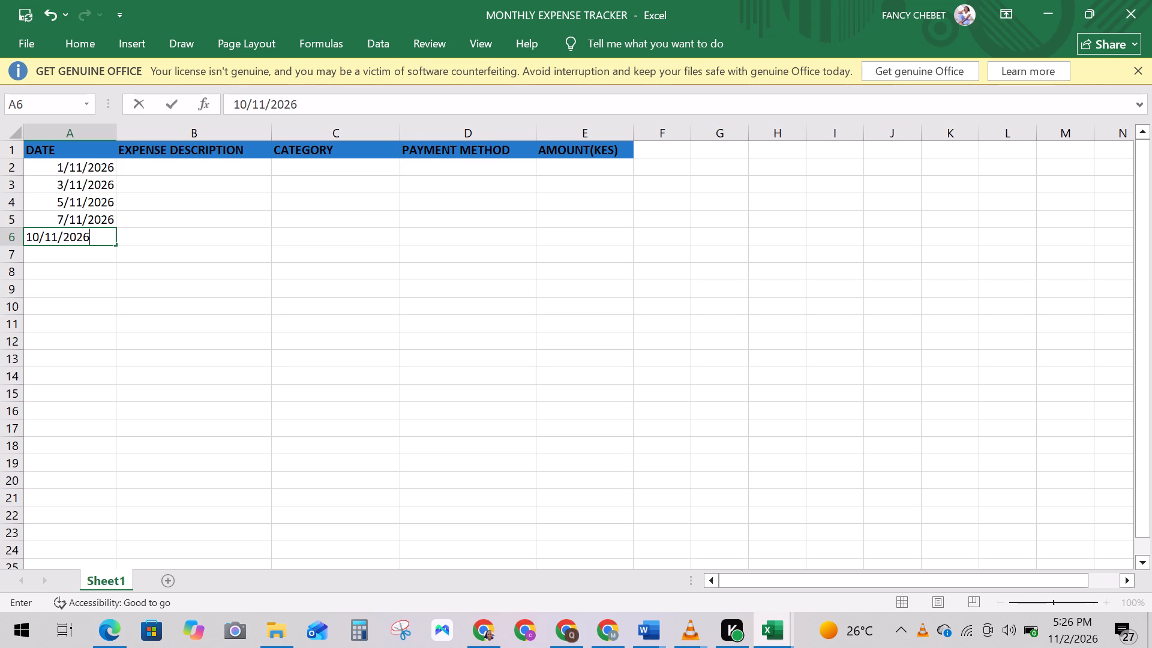
key("Down")
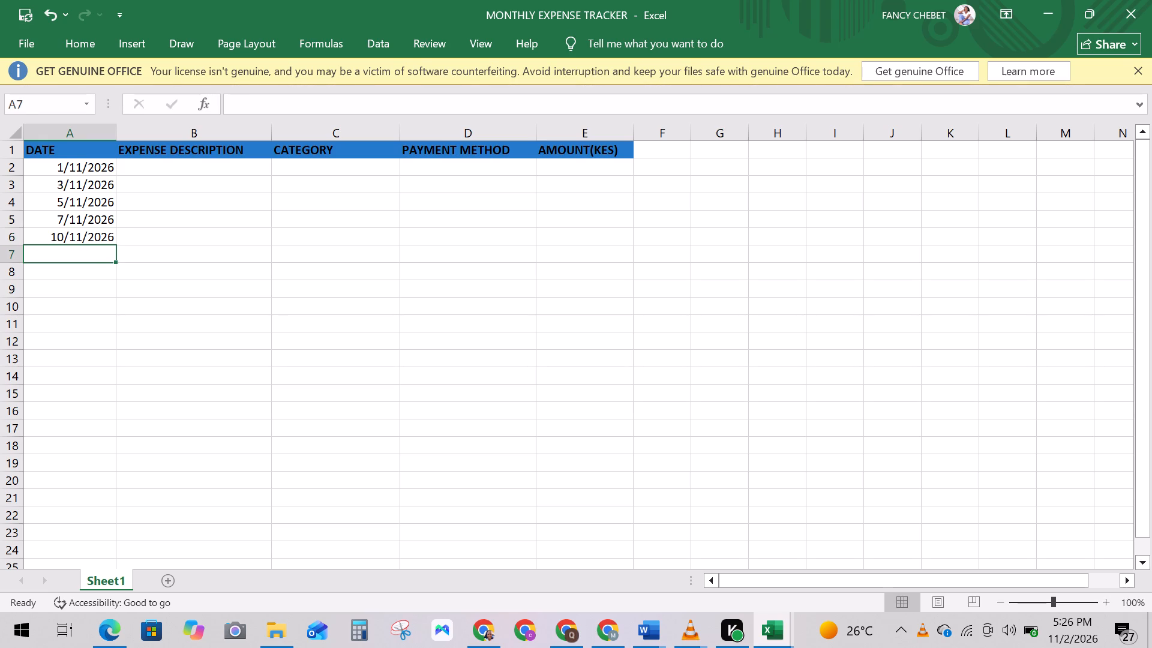
Enter the dates 12/11/2026 in cell A7 and 15/11/2026 in cell A8 of the DATE column.
type("12")
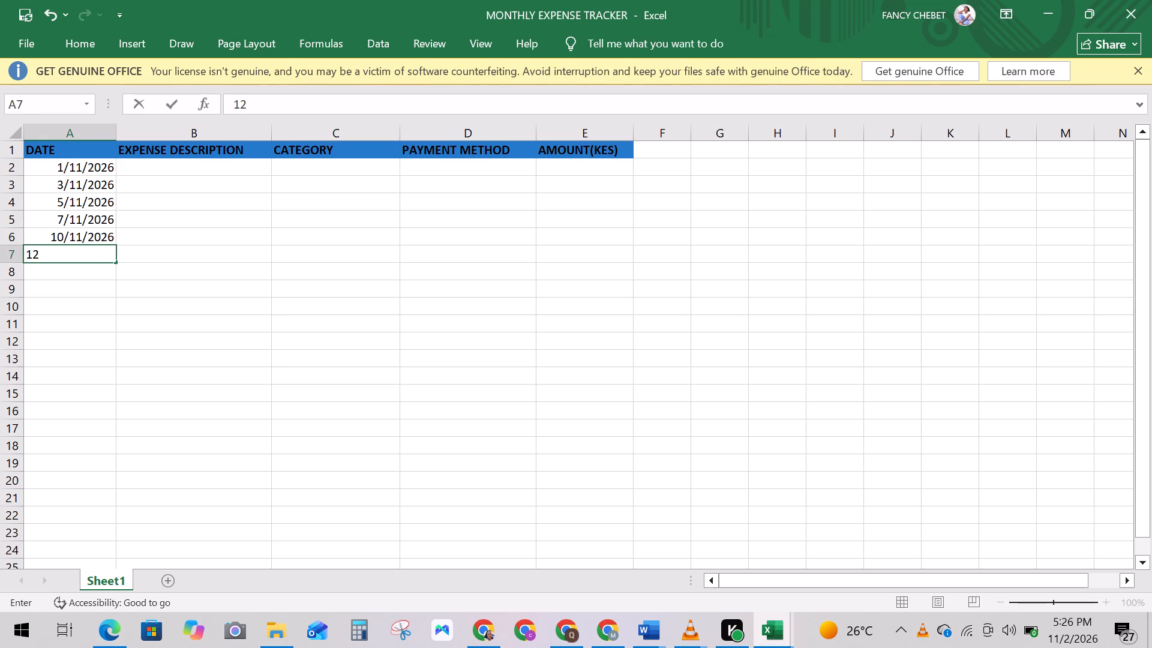
key("slash")
type("11/")
type("2026")
key("Down")
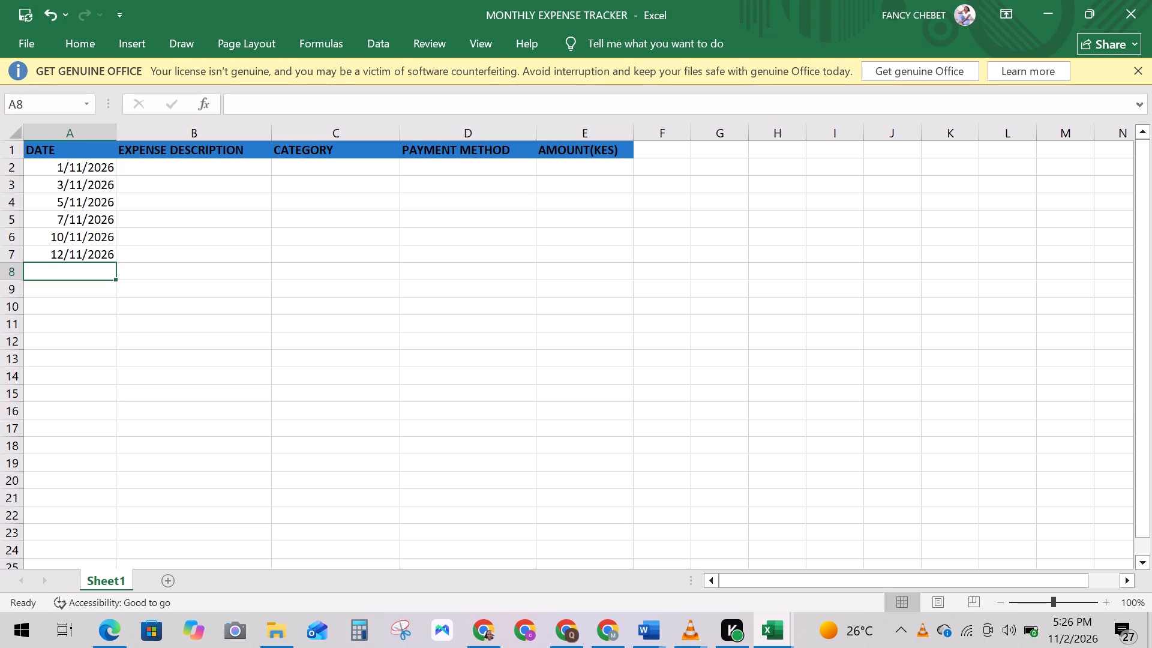
type("15")
key("slash")
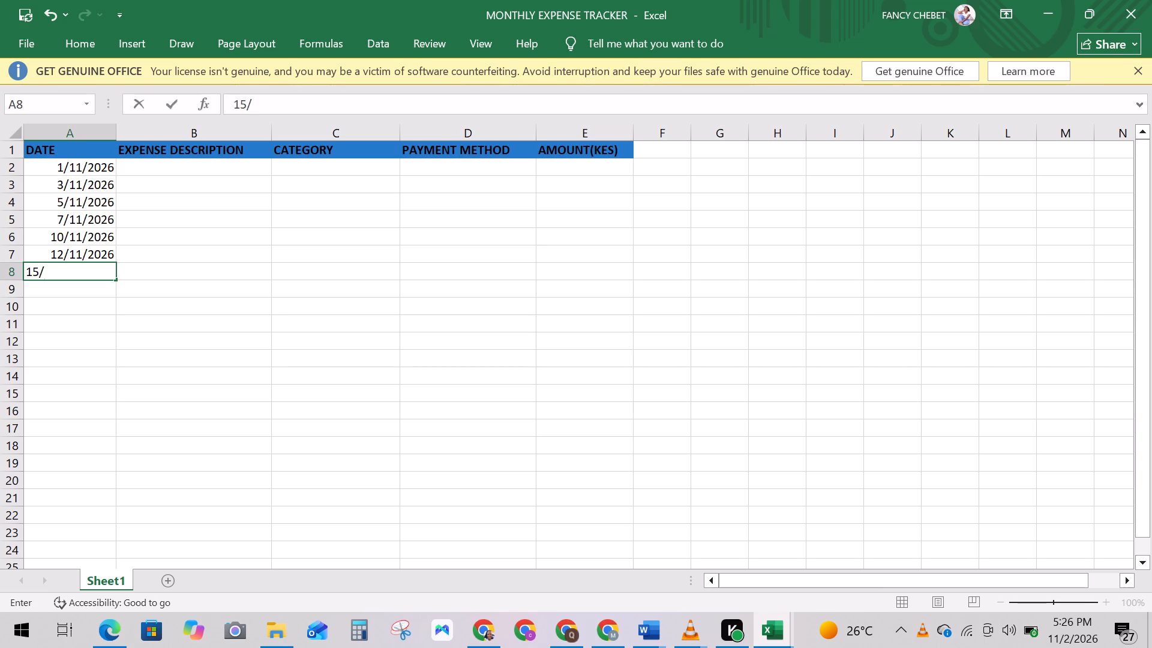
type("11/")
type("2026")
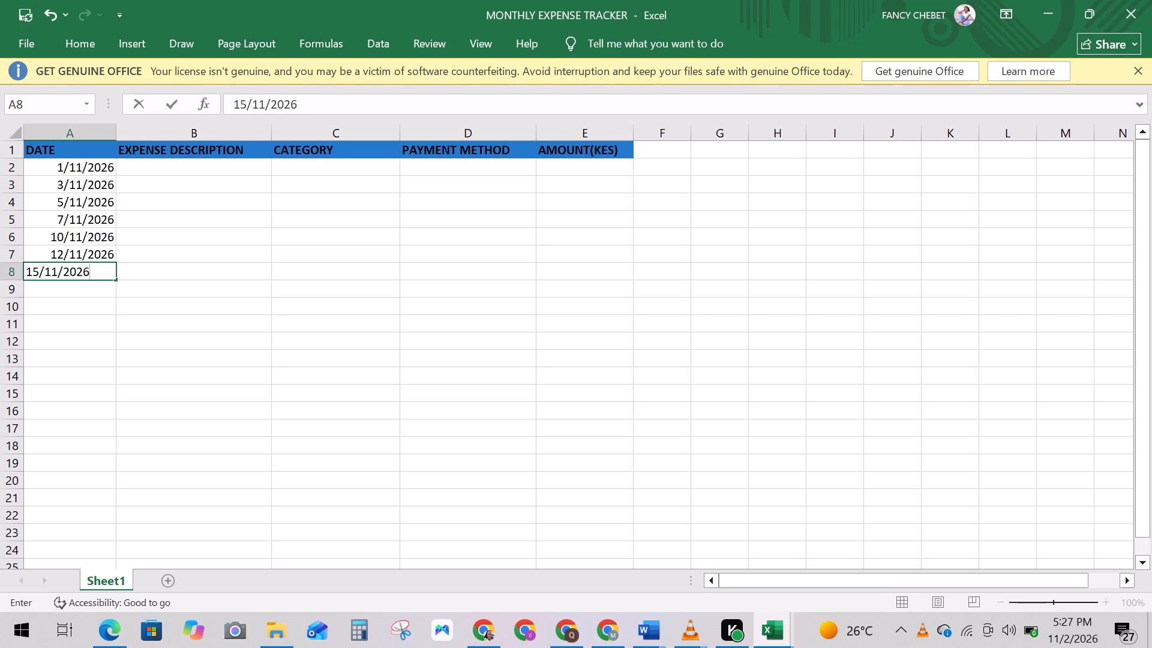
key("Right")
Enter the expense descriptions "office rent", "electricity" and "internet" in cells B2 to B4.
key("Up")
key("Up")
key("Up")
key("Up")
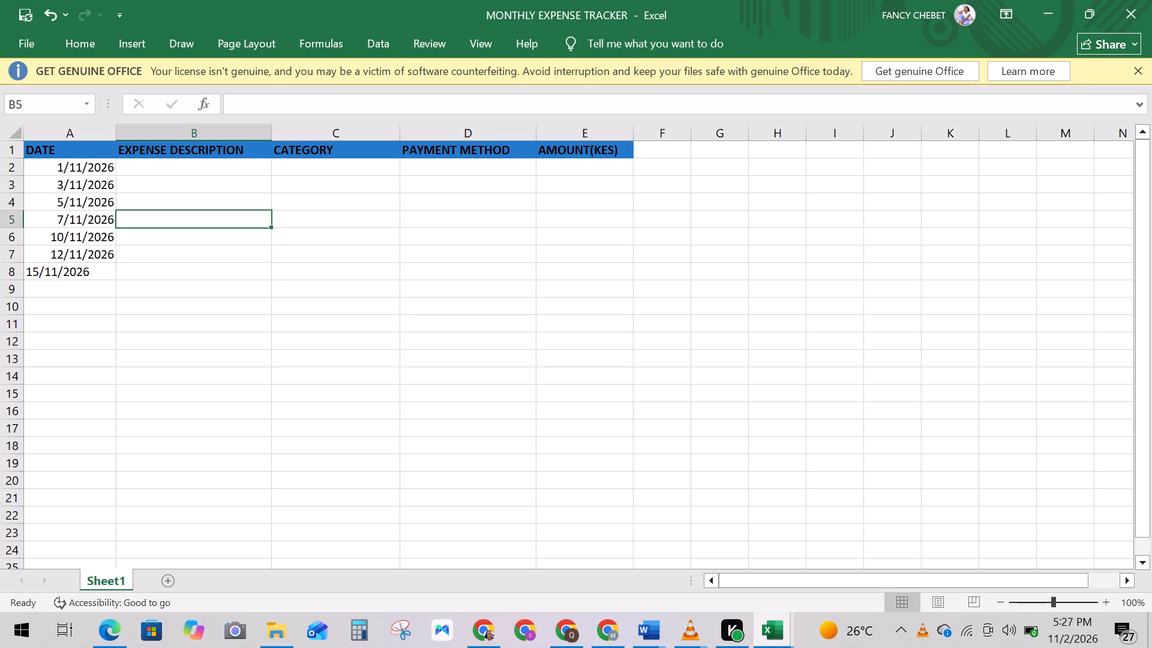
key("Up")
key("Up")
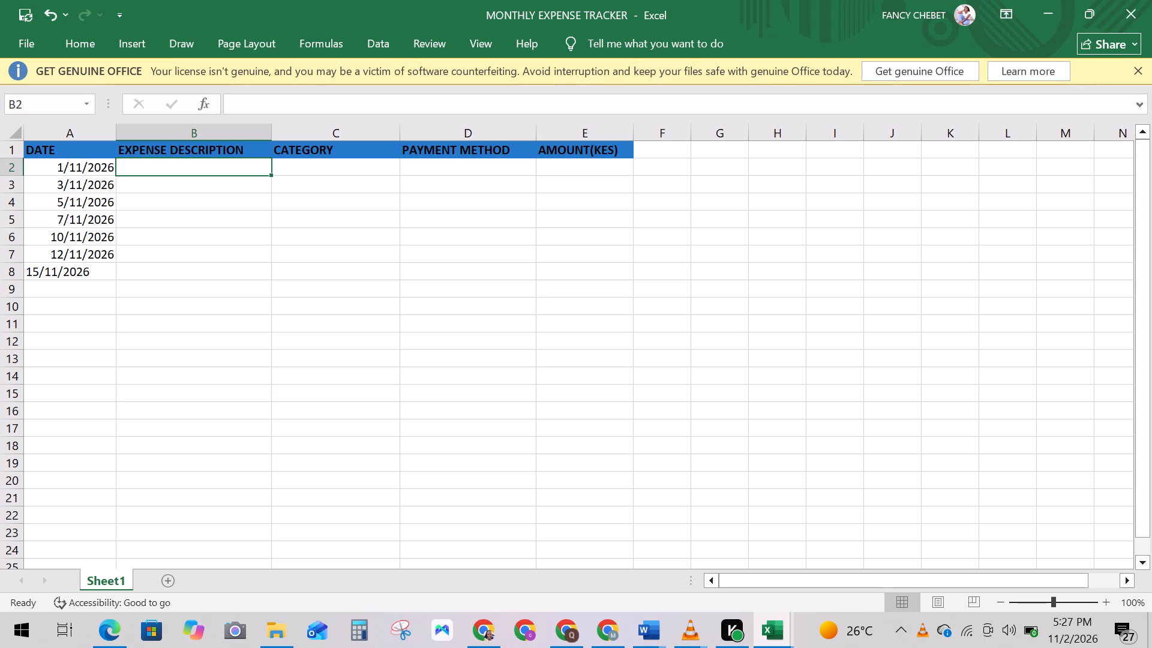
type("office")
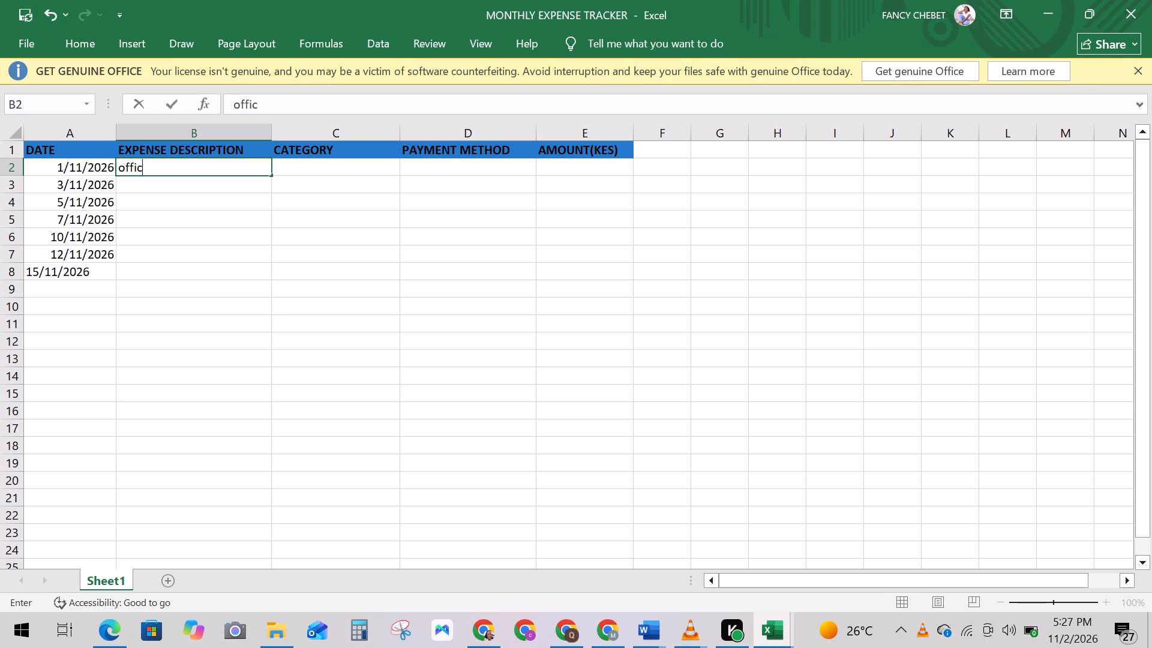
key("space")
type("rent")
key("Down")
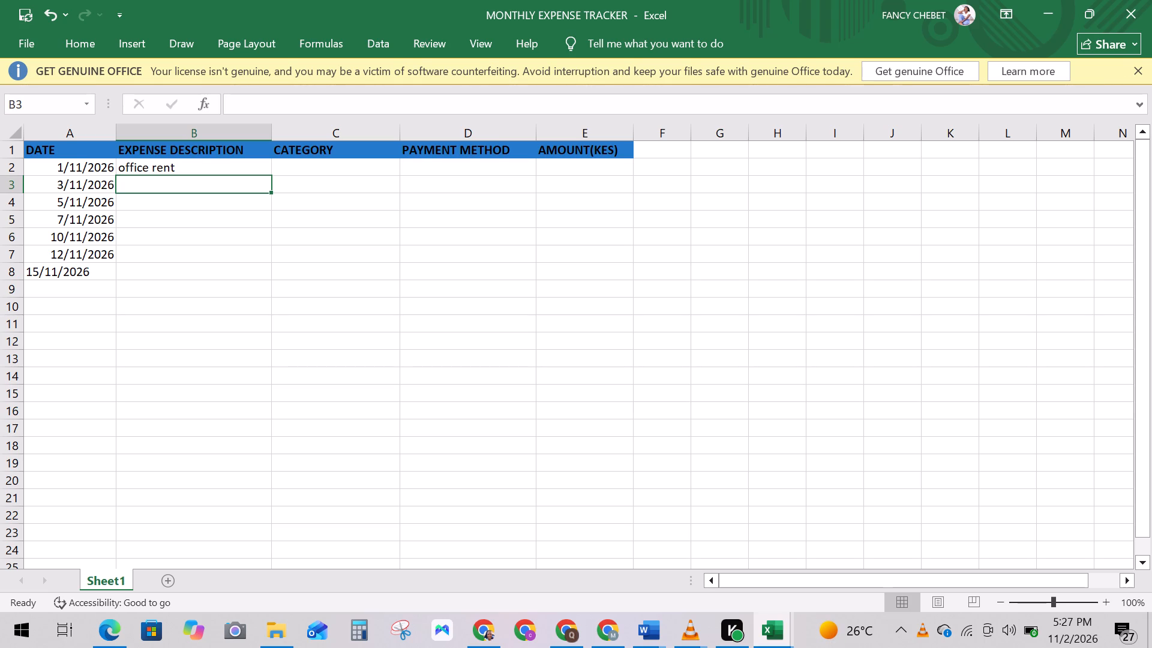
type("electricity")
key("Down")
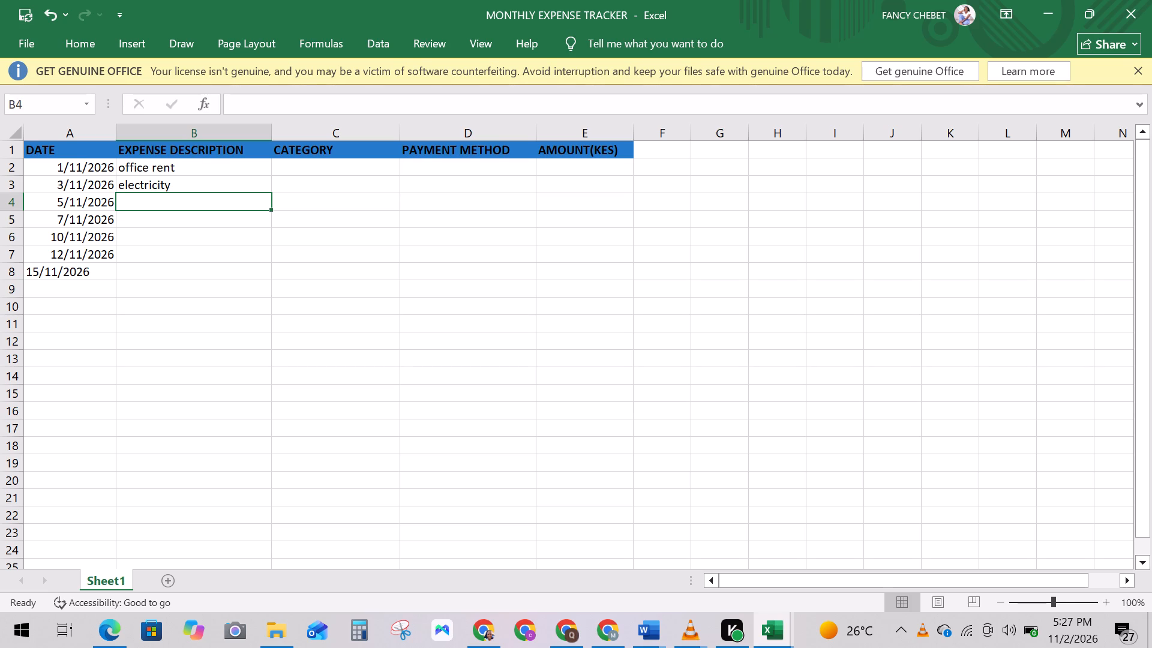
type("internet")
key("Down")
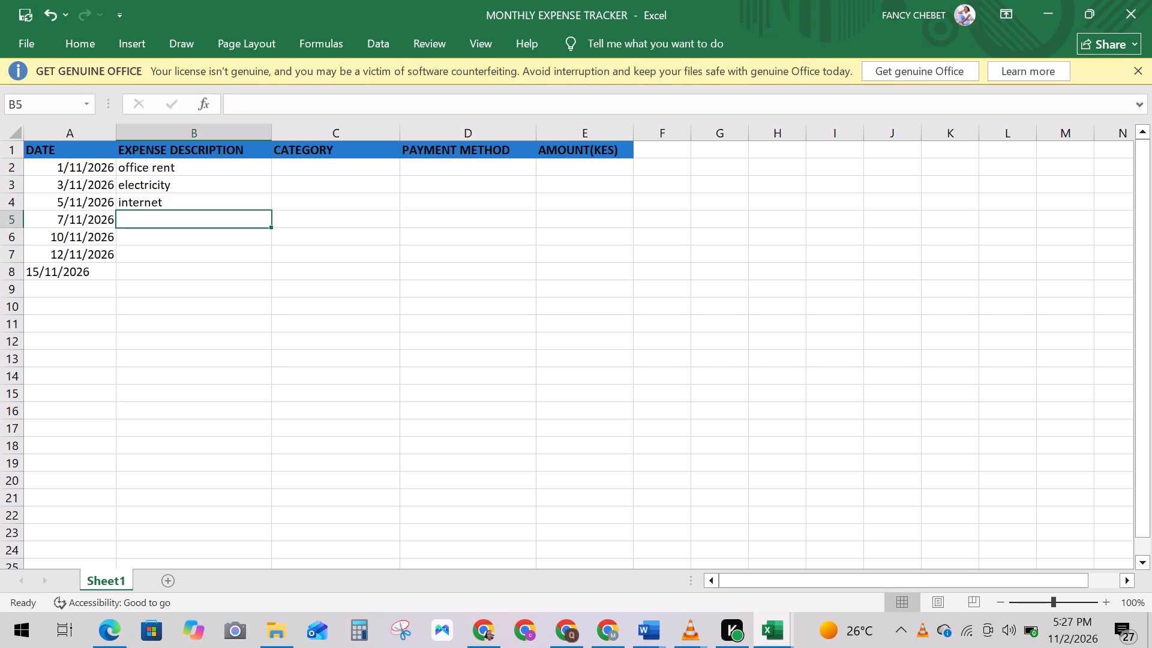
Enter the expense descriptions "stationery", "transport", "water bill" and "cleaning" in cells B5 to B8.
type("stationery")
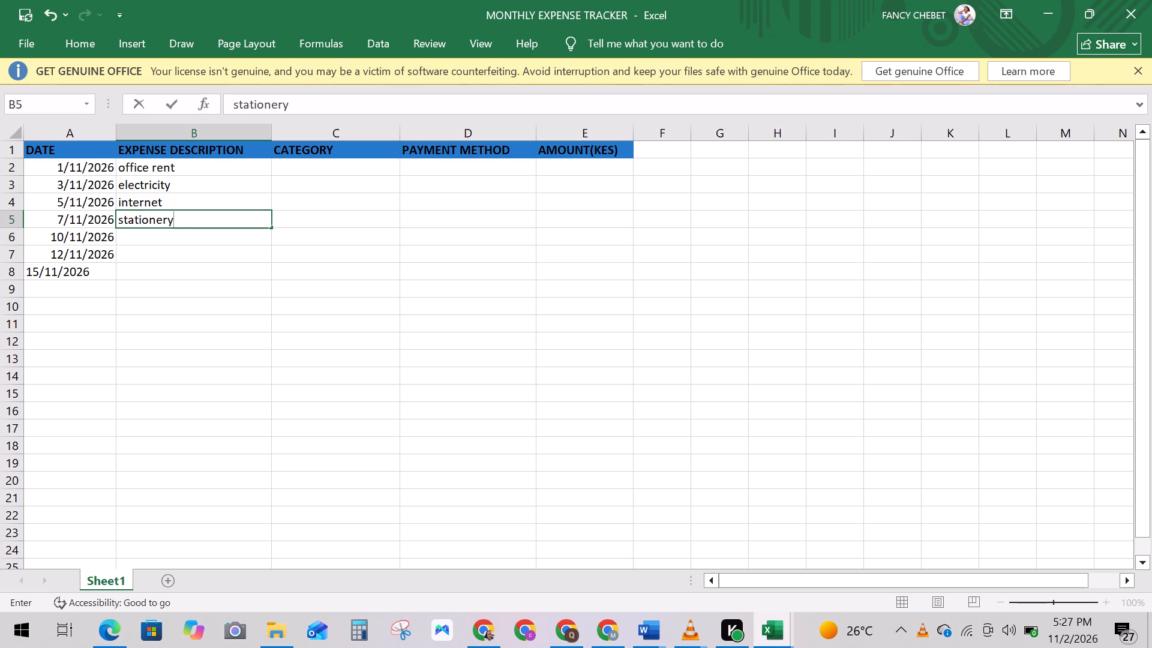
key("Down")
type("transport")
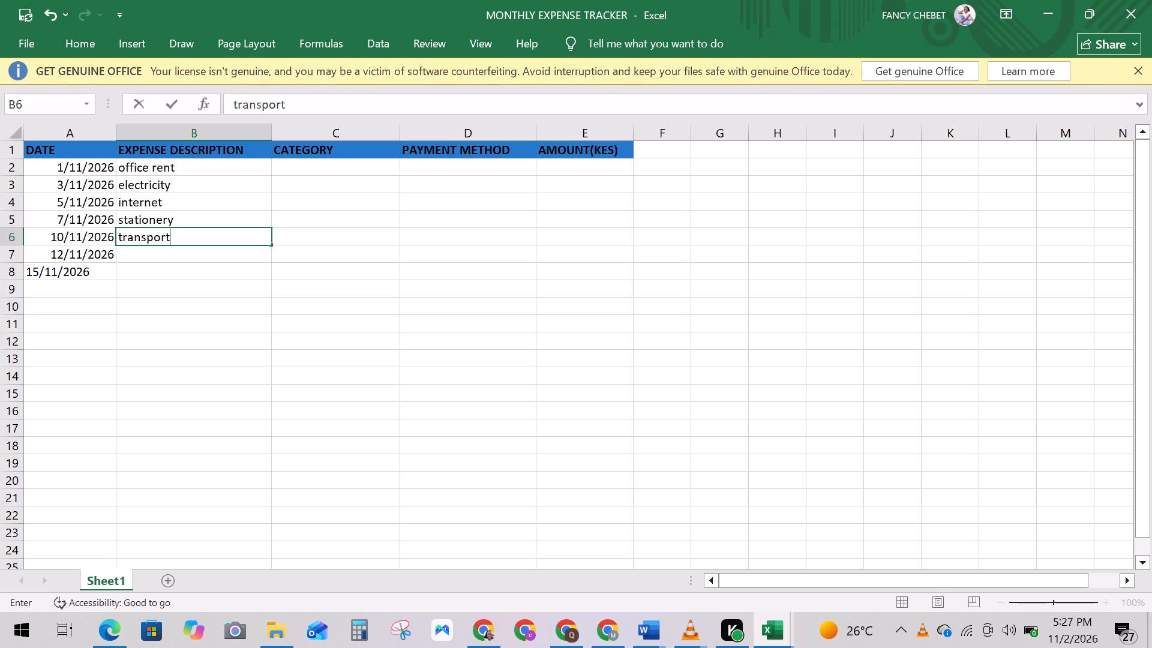
key("Down")
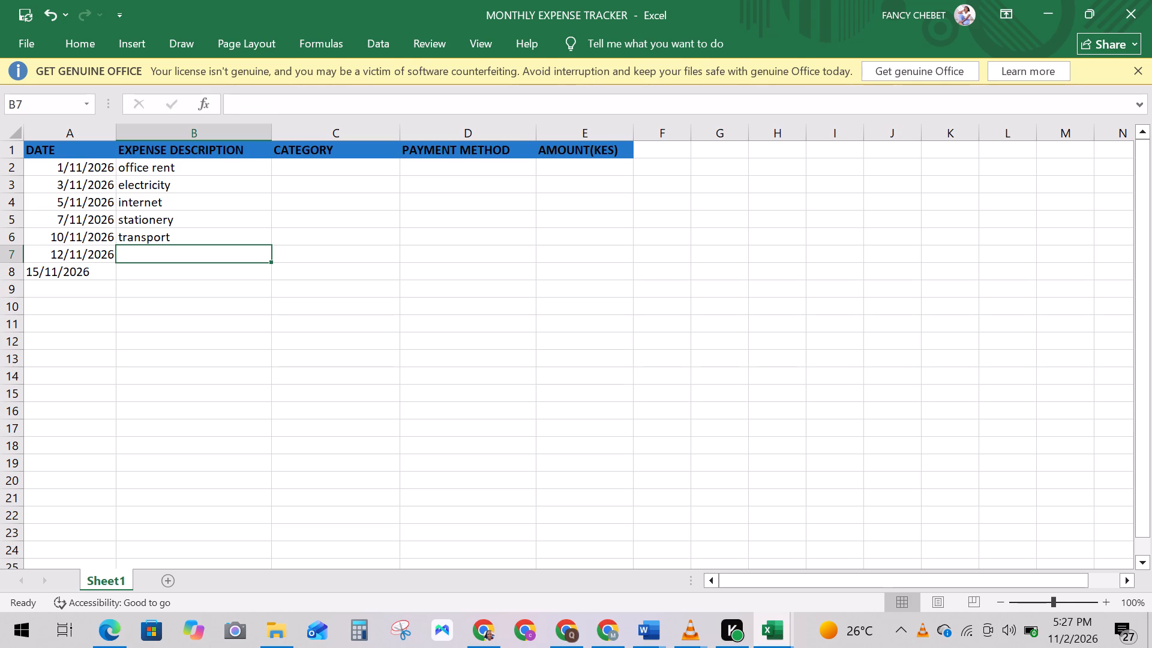
type("water bill")
key("Down")
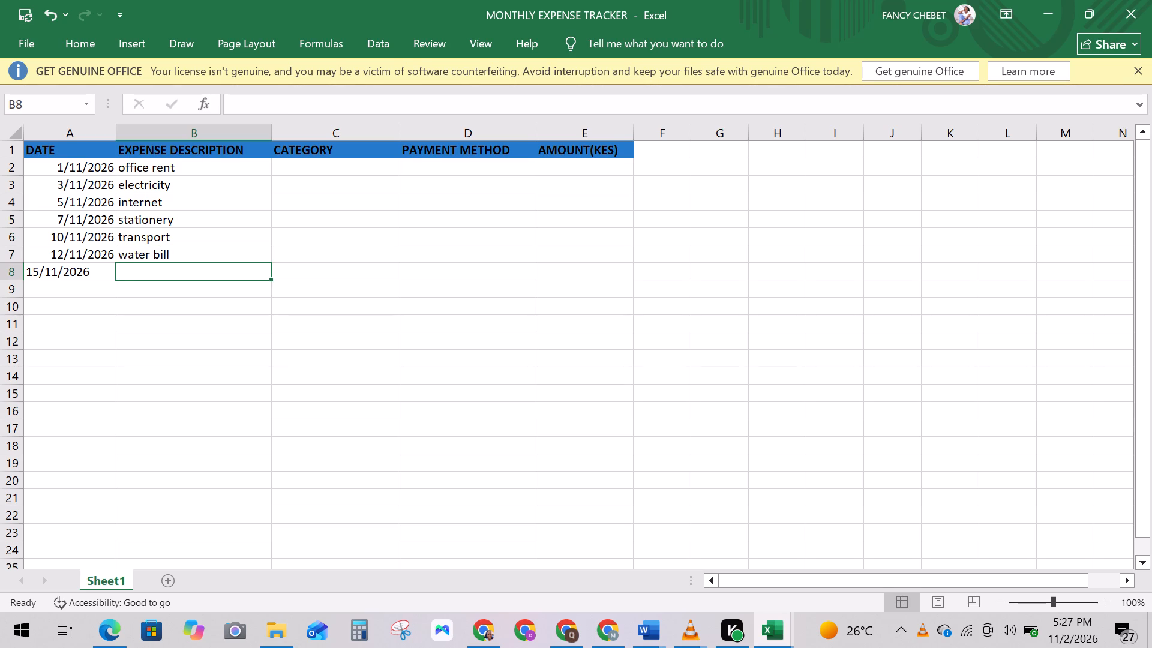
type("cleaning")
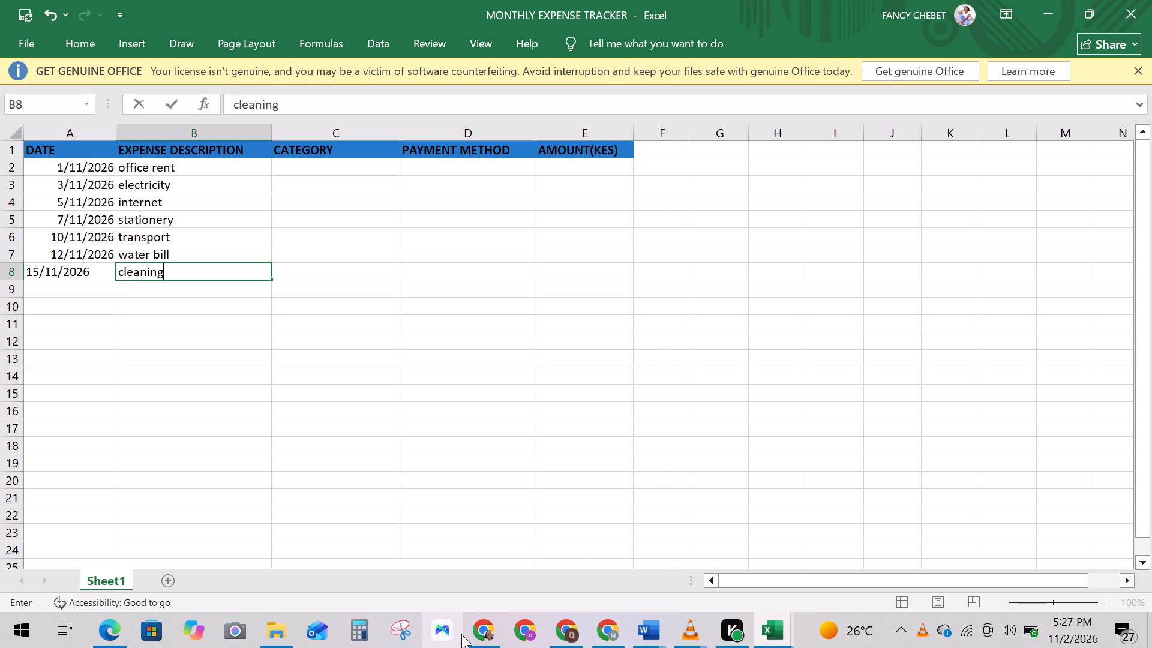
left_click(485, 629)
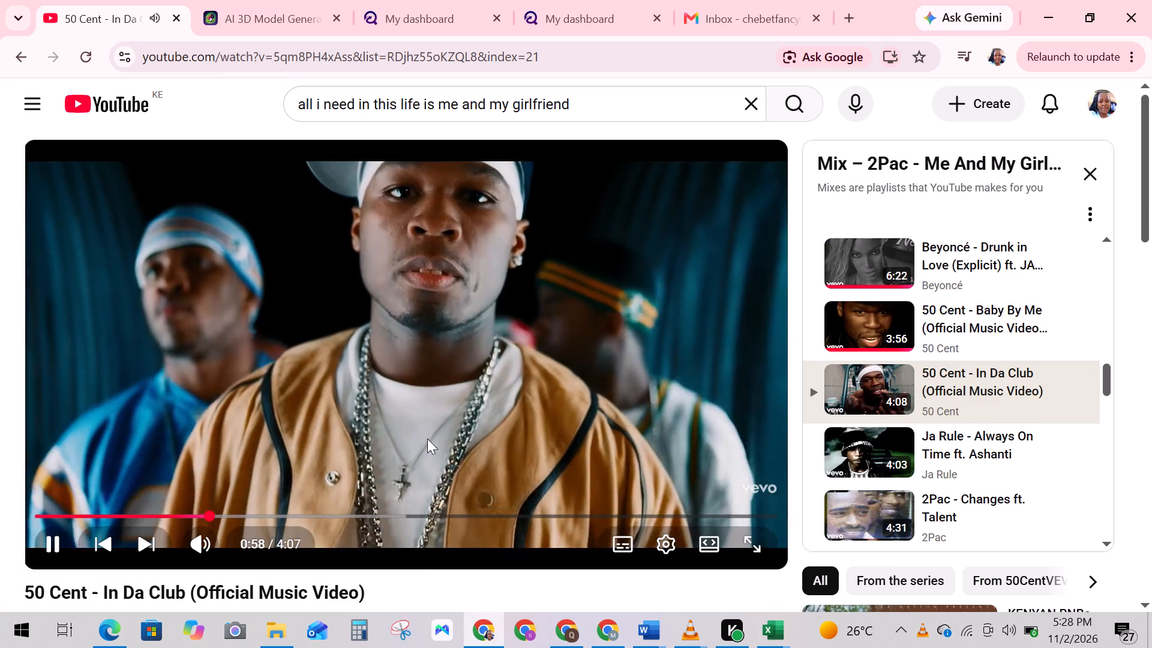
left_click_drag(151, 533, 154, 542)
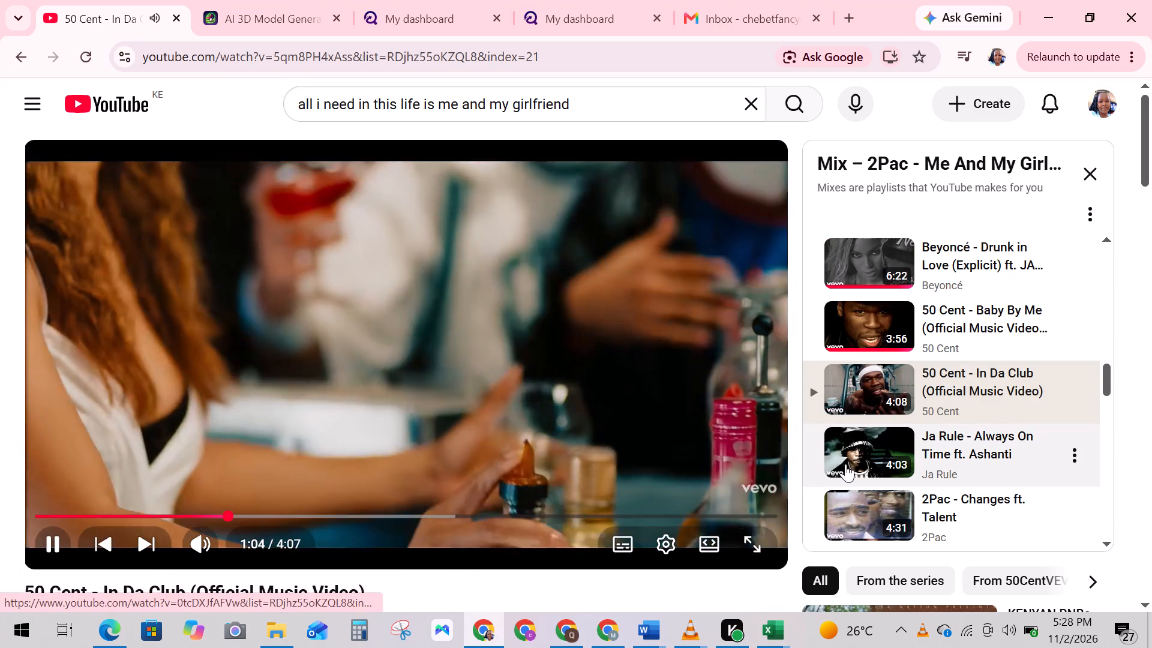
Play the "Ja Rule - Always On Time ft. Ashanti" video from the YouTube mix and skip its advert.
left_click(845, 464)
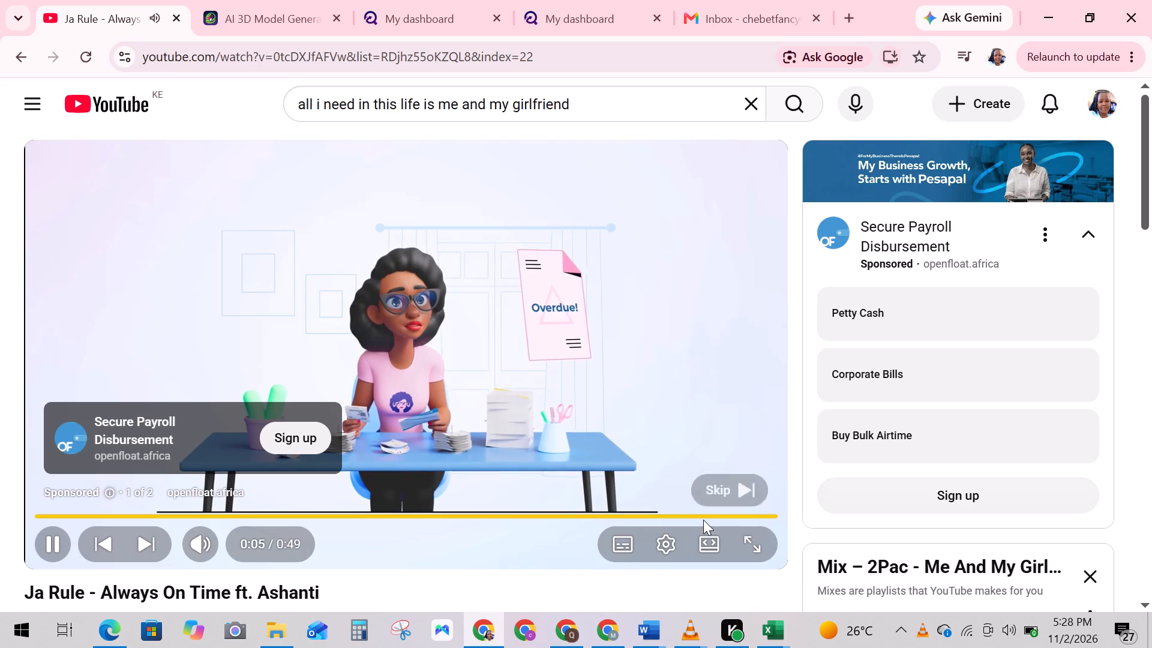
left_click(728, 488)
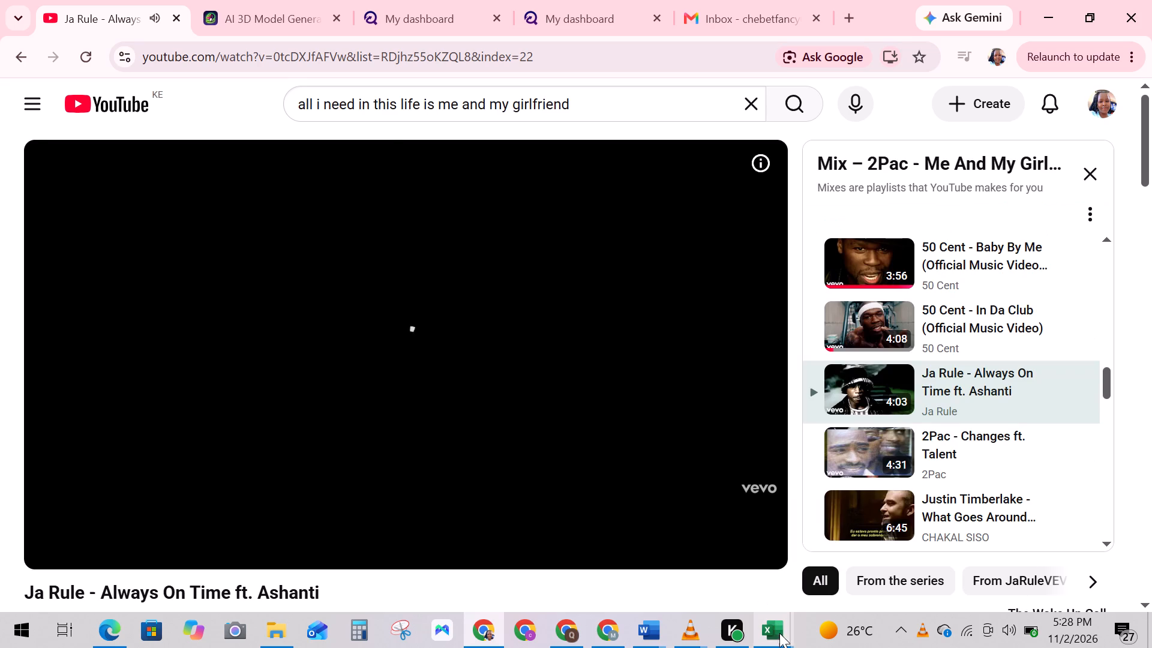
Switch to the MONTHLY EXPENSE TRACKER workbook in Excel and enter the categories "rent", "utilities" and "communication" in cells C2 to C4.
left_click(775, 633)
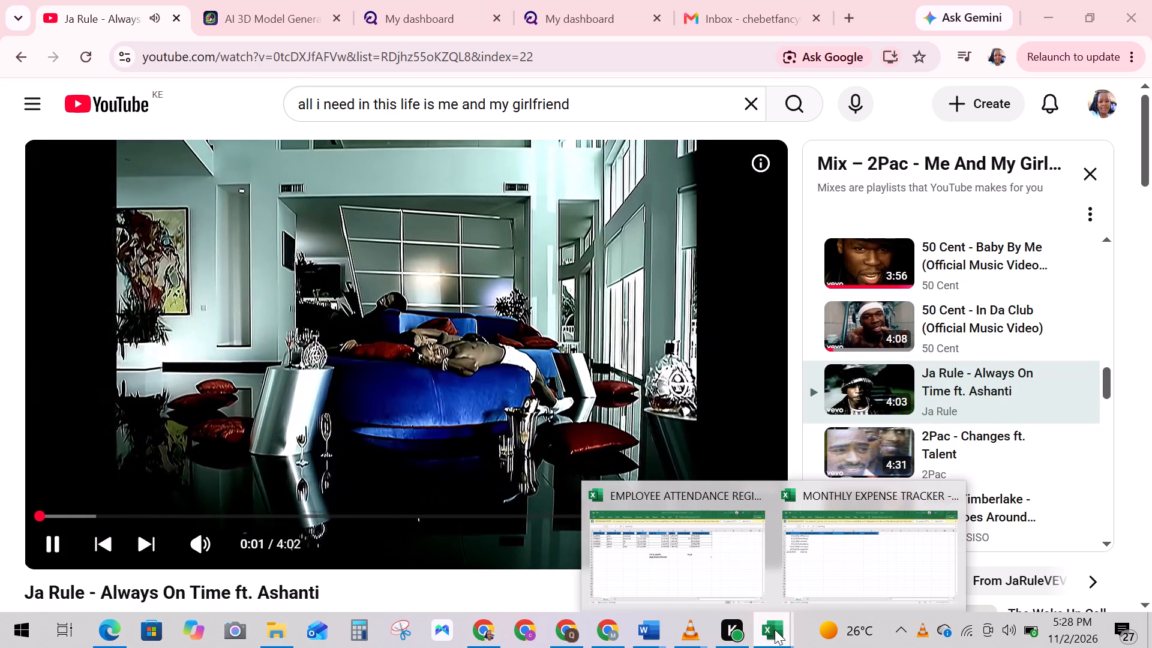
left_click(831, 556)
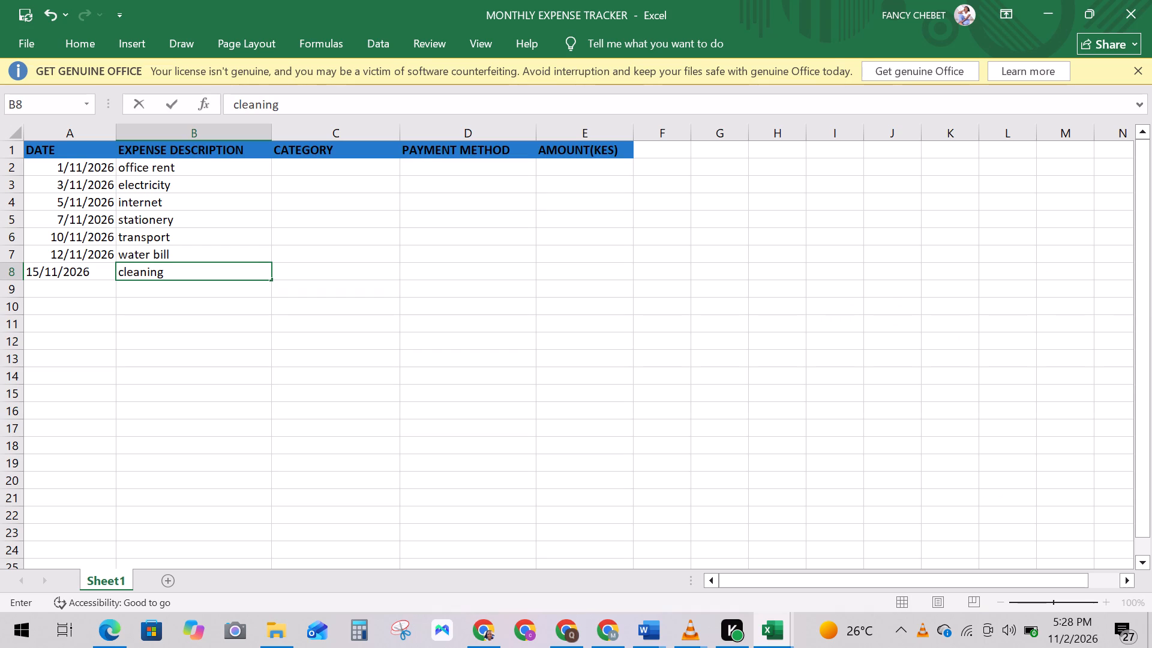
left_click(293, 171)
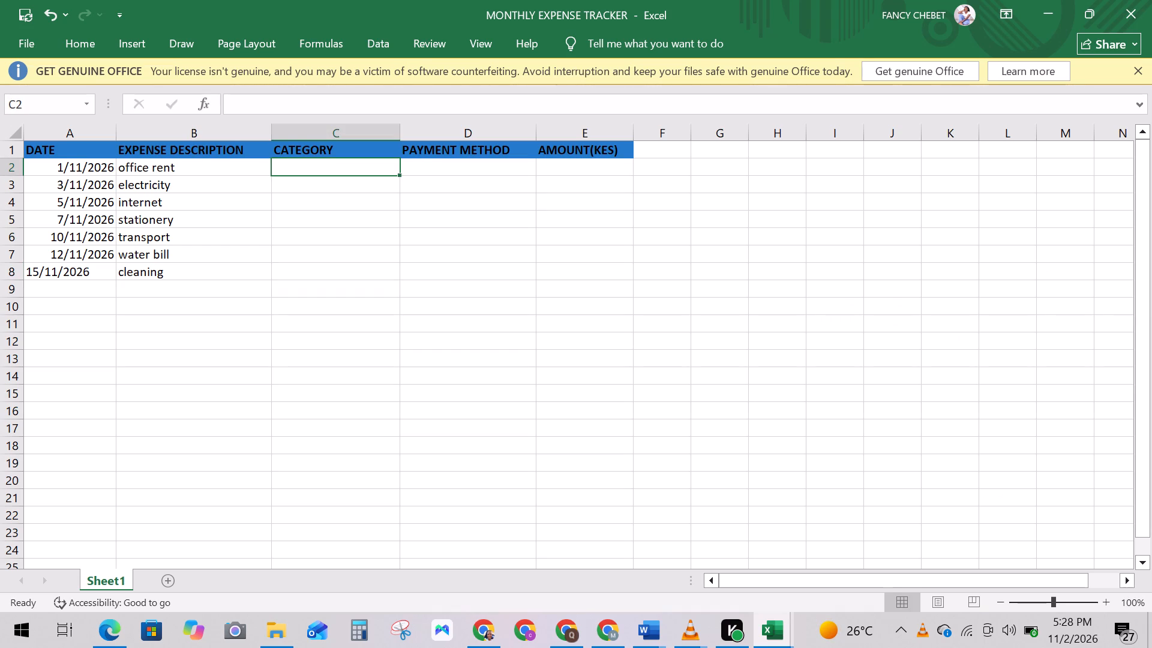
type("rent")
key("Down")
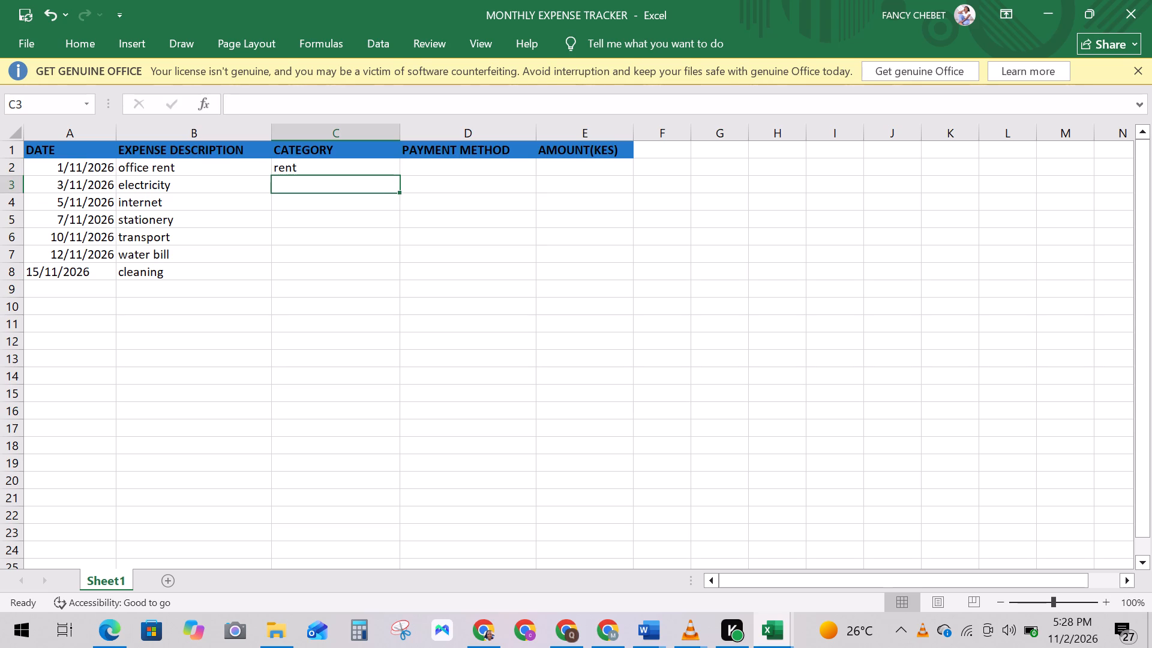
type("utilities")
key("Down")
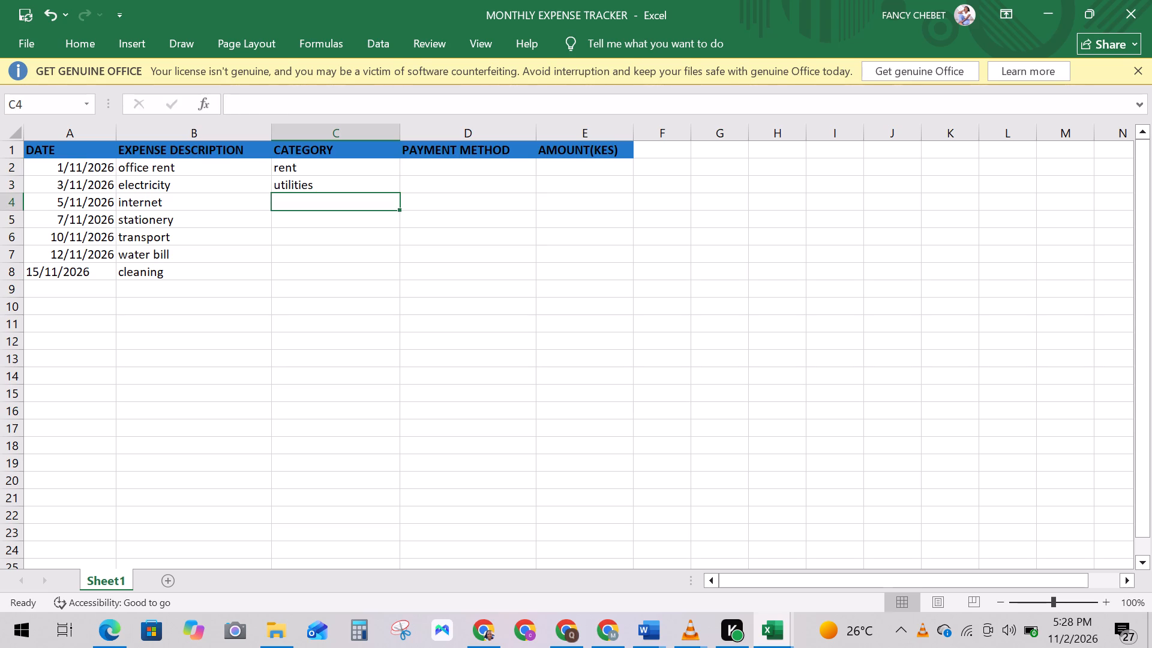
type("communicatio")
type("ns")
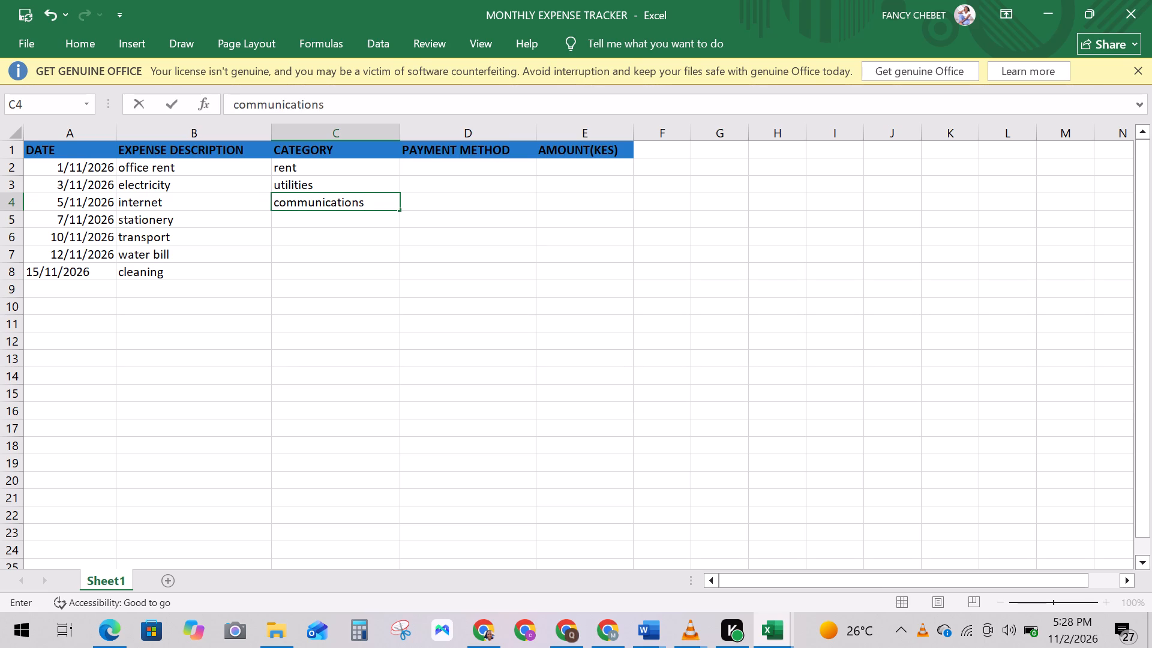
key("BackSpace")
key("Down")
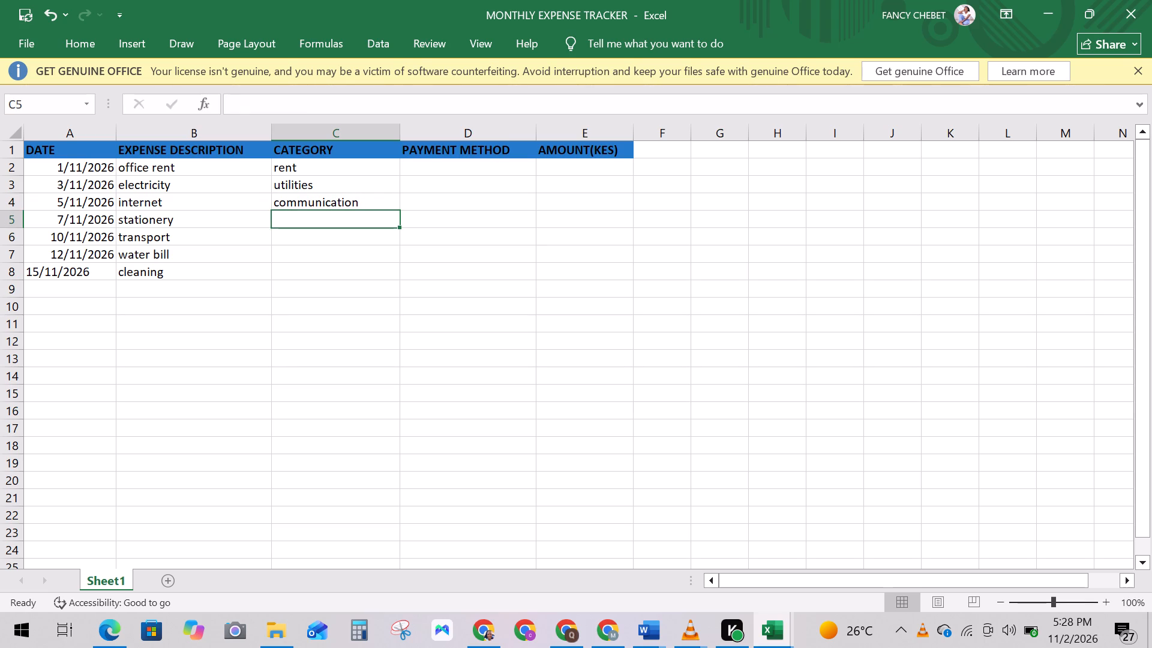
Enter the categories "supplies", "travel", "utilities" and "maintenance" in cells C5 to C8.
type("supplies")
key("Down")
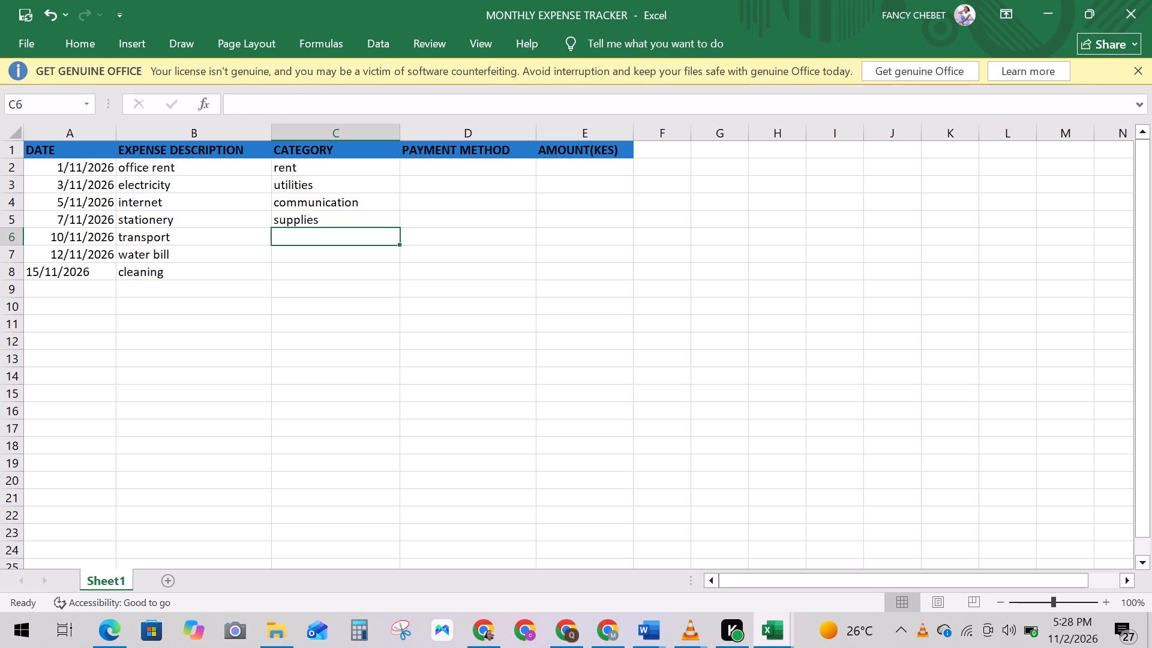
type("travel")
key("Down")
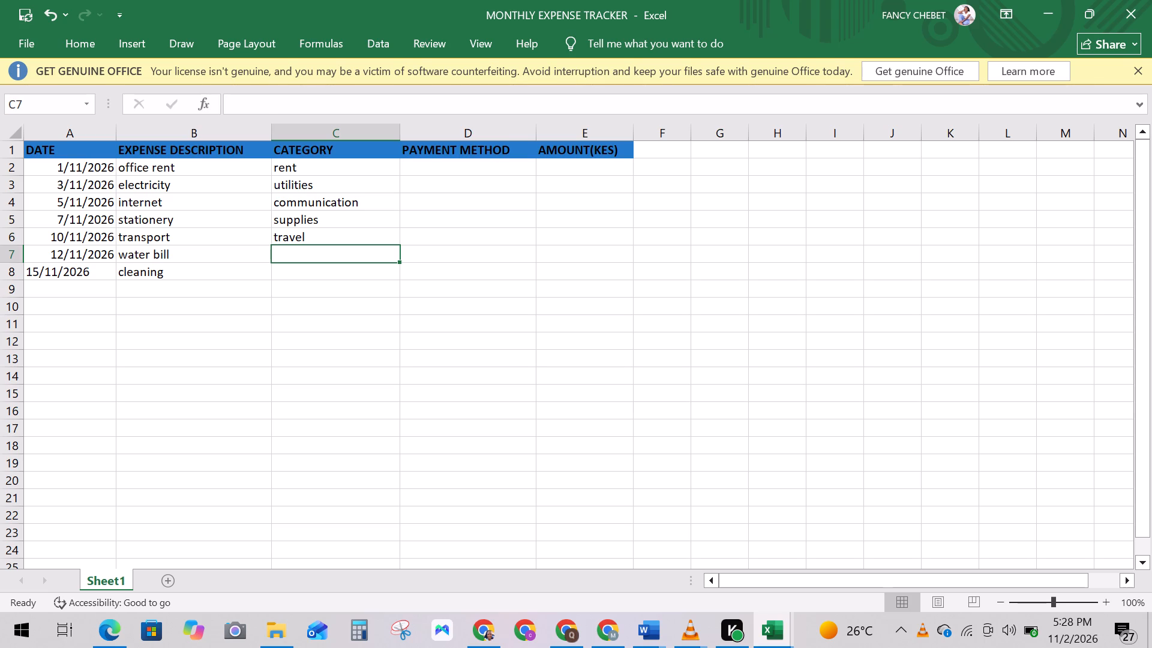
type("utilities")
key("Down")
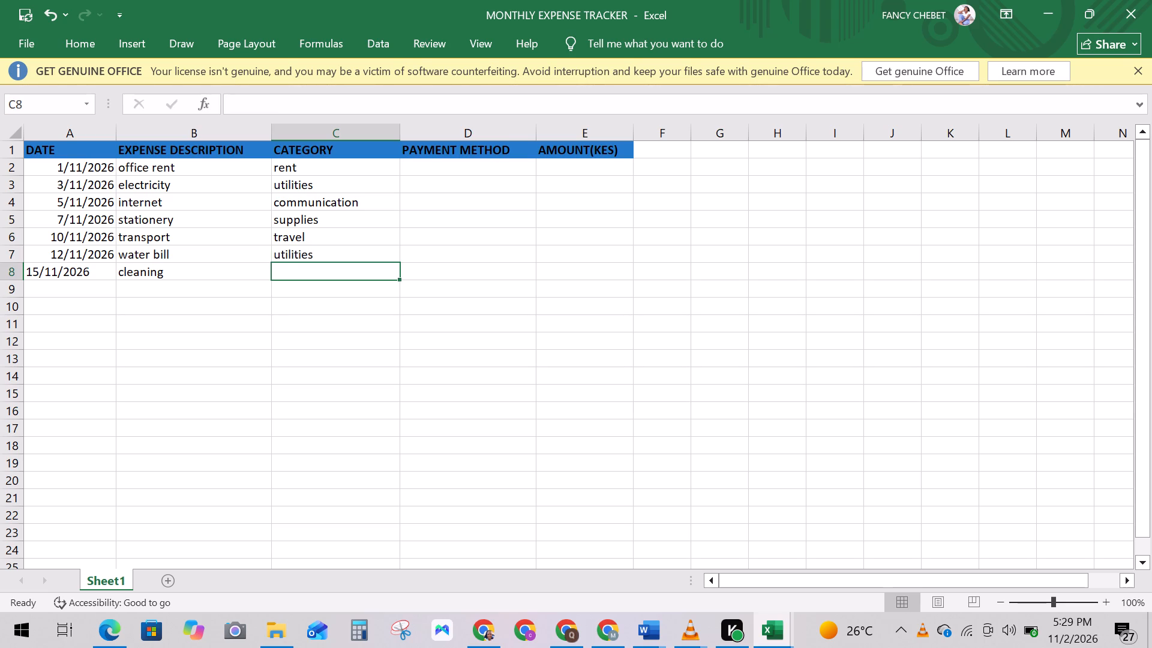
type("maint")
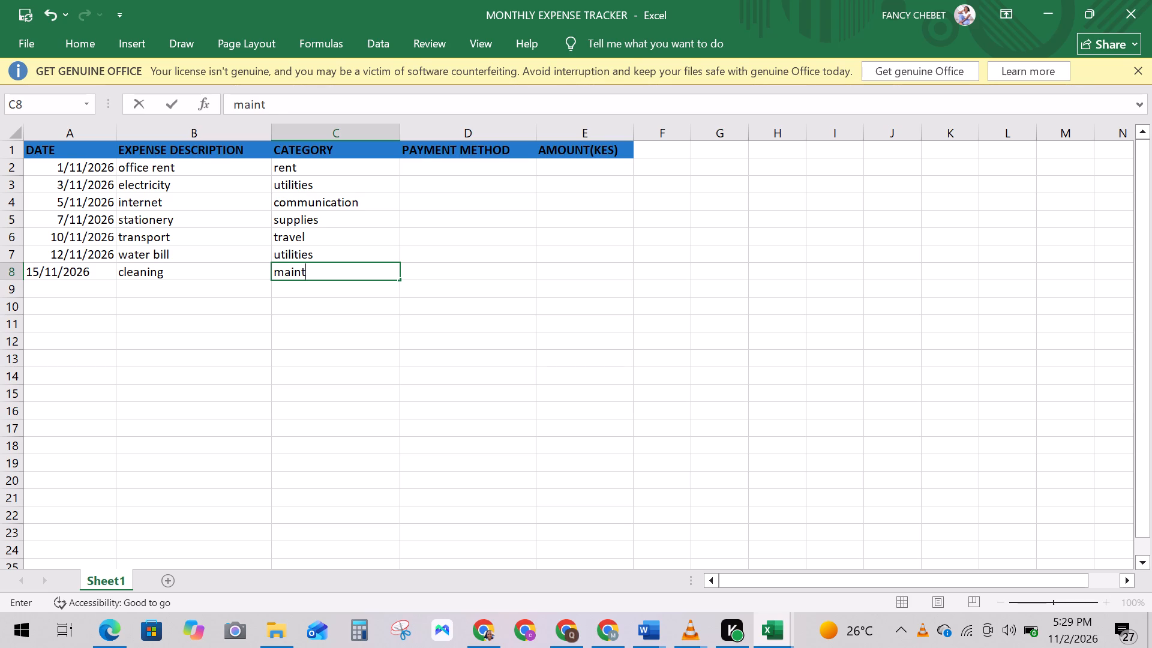
type("enance")
key("Right")
Enter the payment methods "bank", "mpesa" and "m-pesa" in cells D2 to D4.
key("Up")
key("Up")
key("Up")
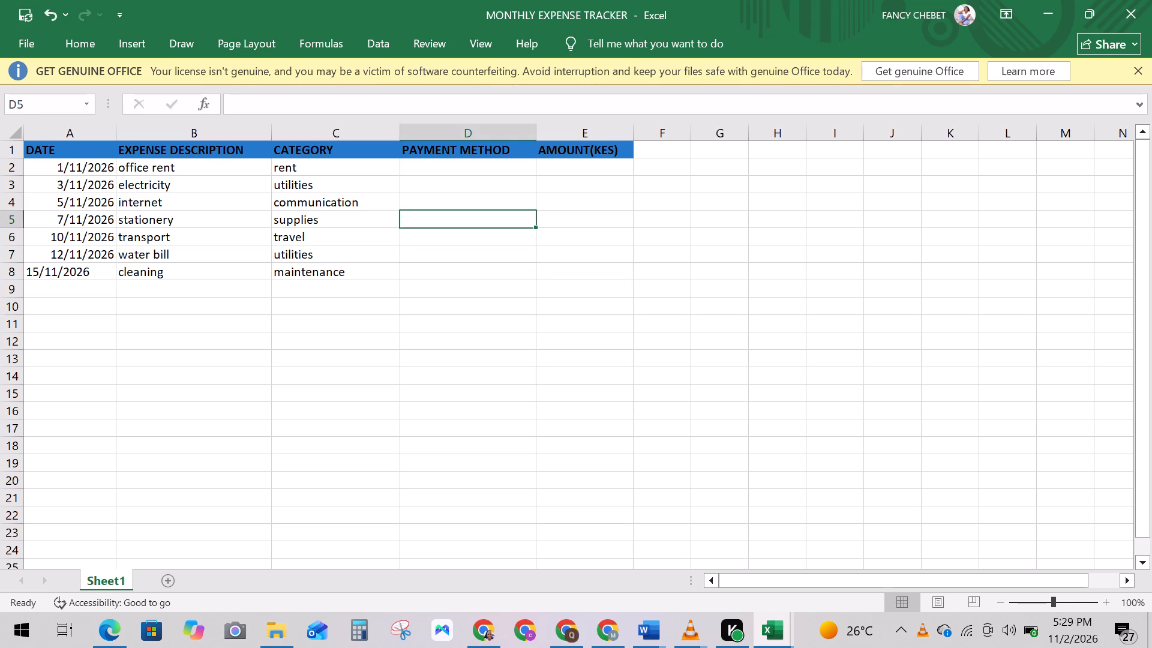
key("Up")
key("Up")
key("Up")
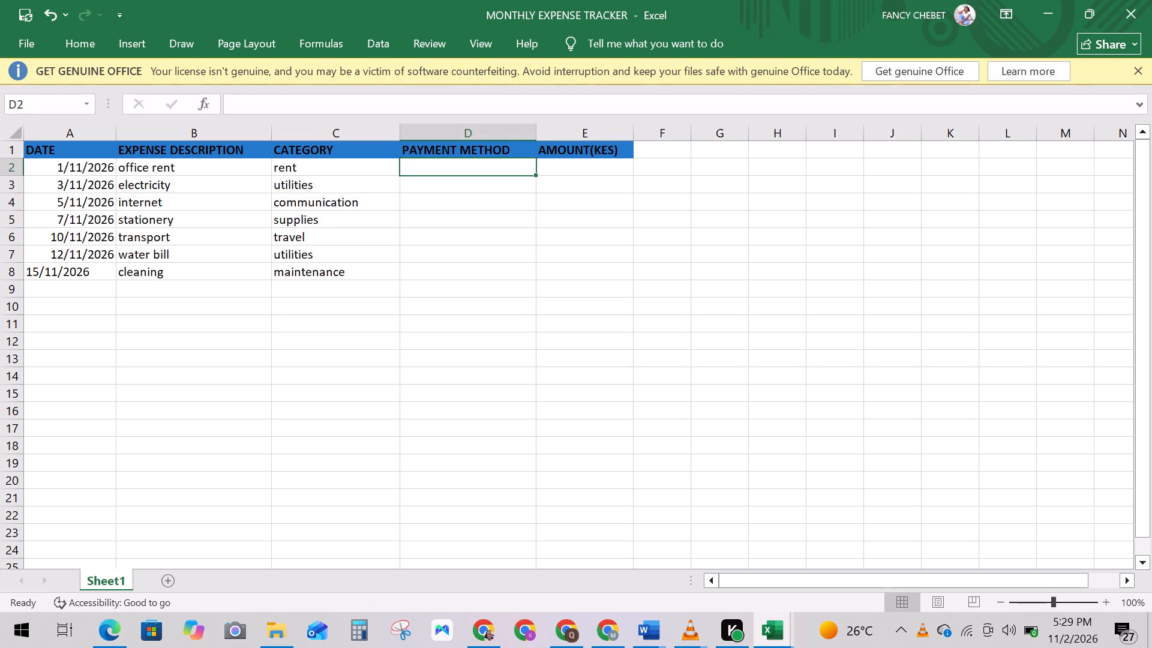
type("bank")
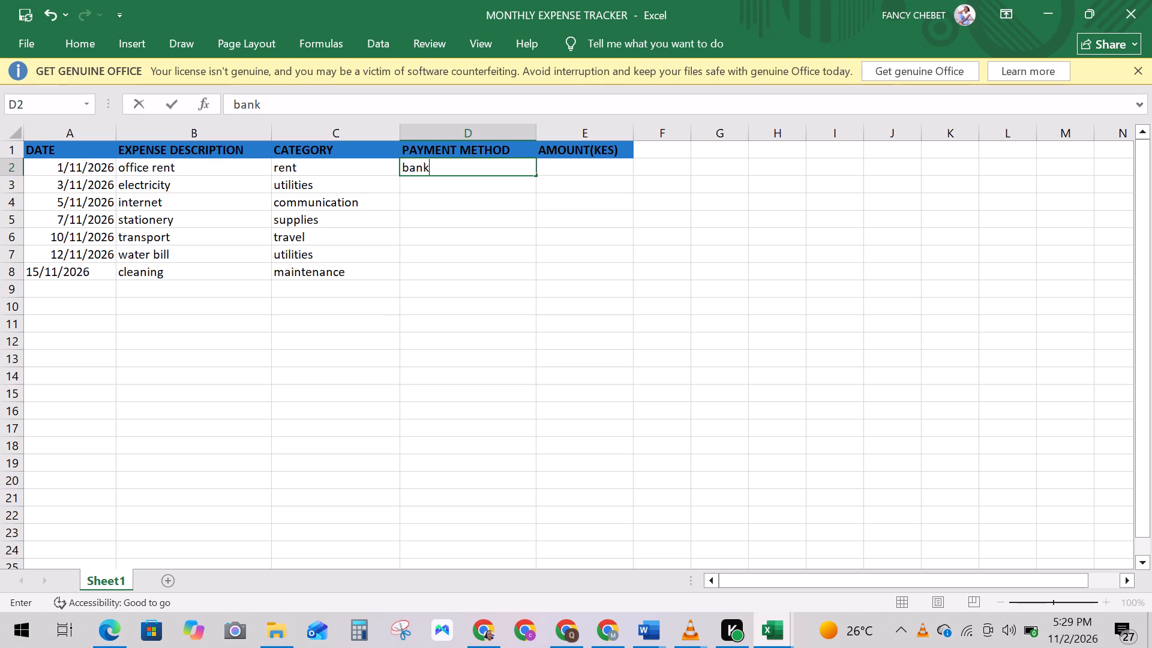
key("Down")
type("mpesa")
key("Down")
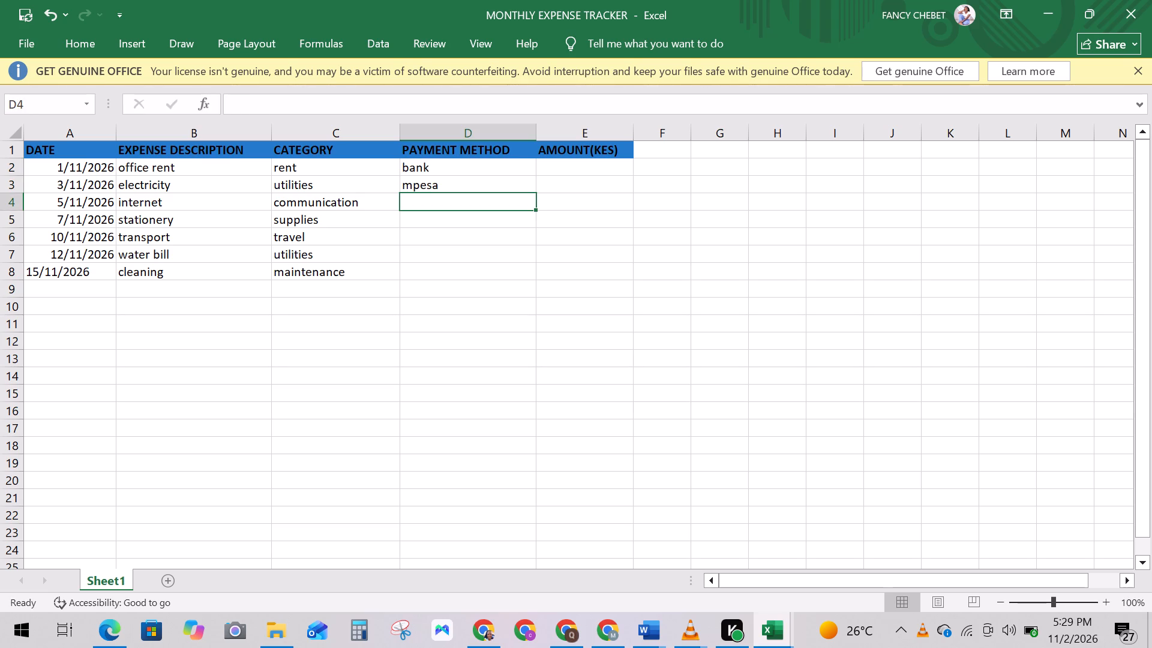
type("mpr")
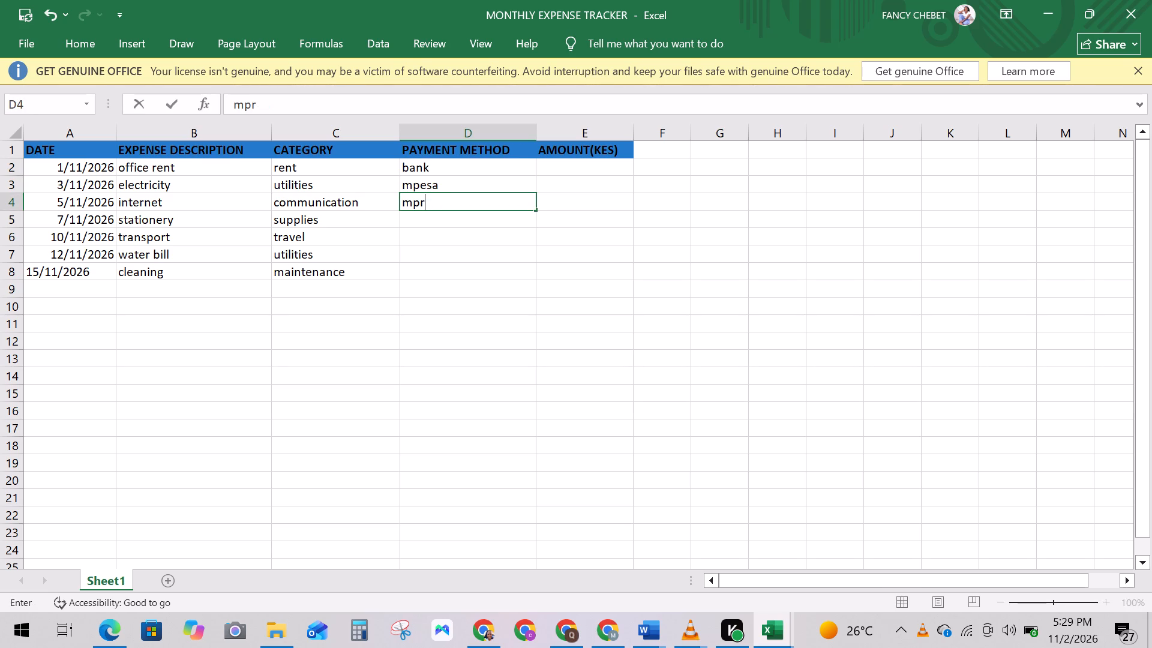
key("BackSpace")
key("BackSpace")
key("equal")
key("BackSpace")
key("minus")
type("pesa")
key("Down")
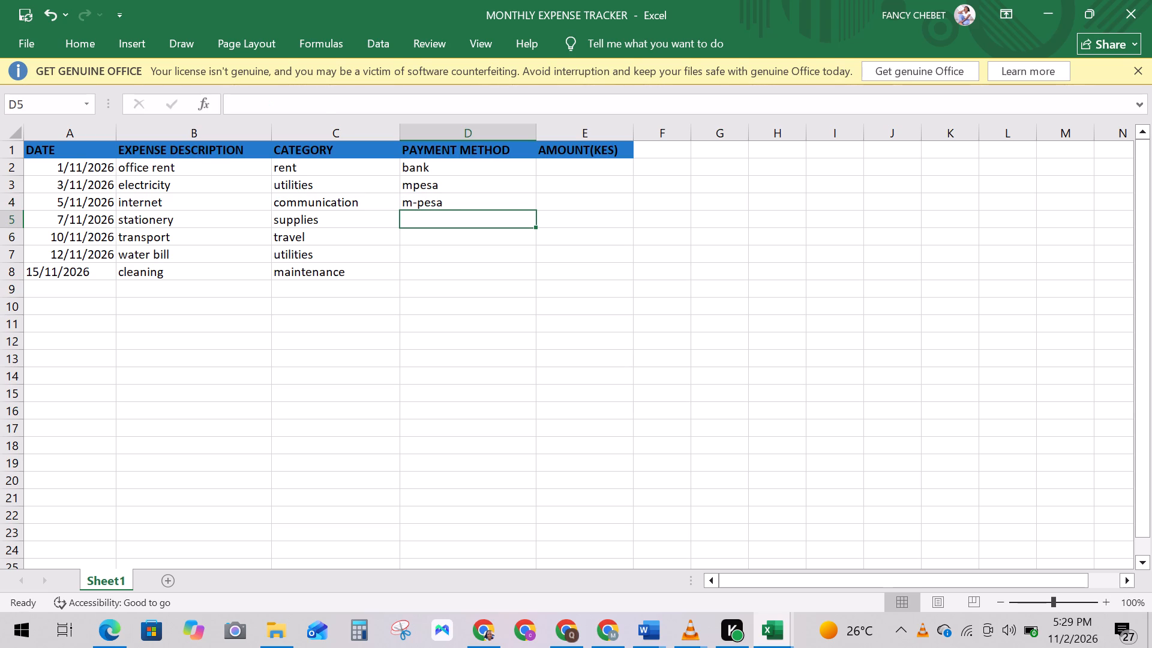
Change the electricity expense's payment method in cell D3 to "m-pesa".
left_click(432, 189)
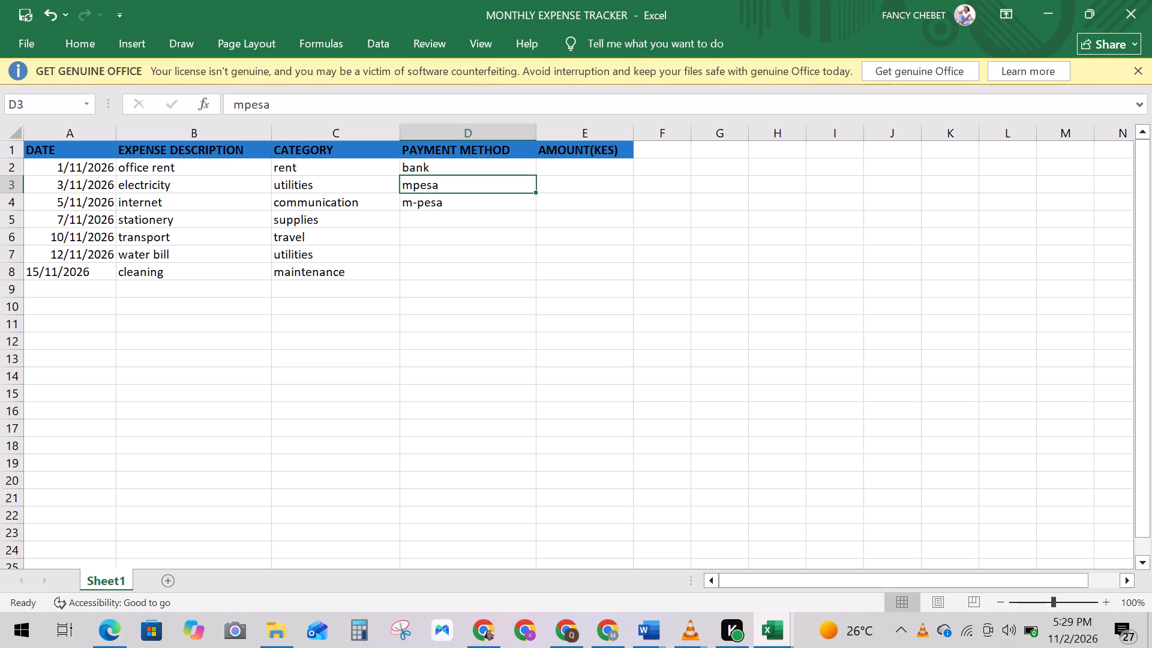
key("BackSpace")
key("m")
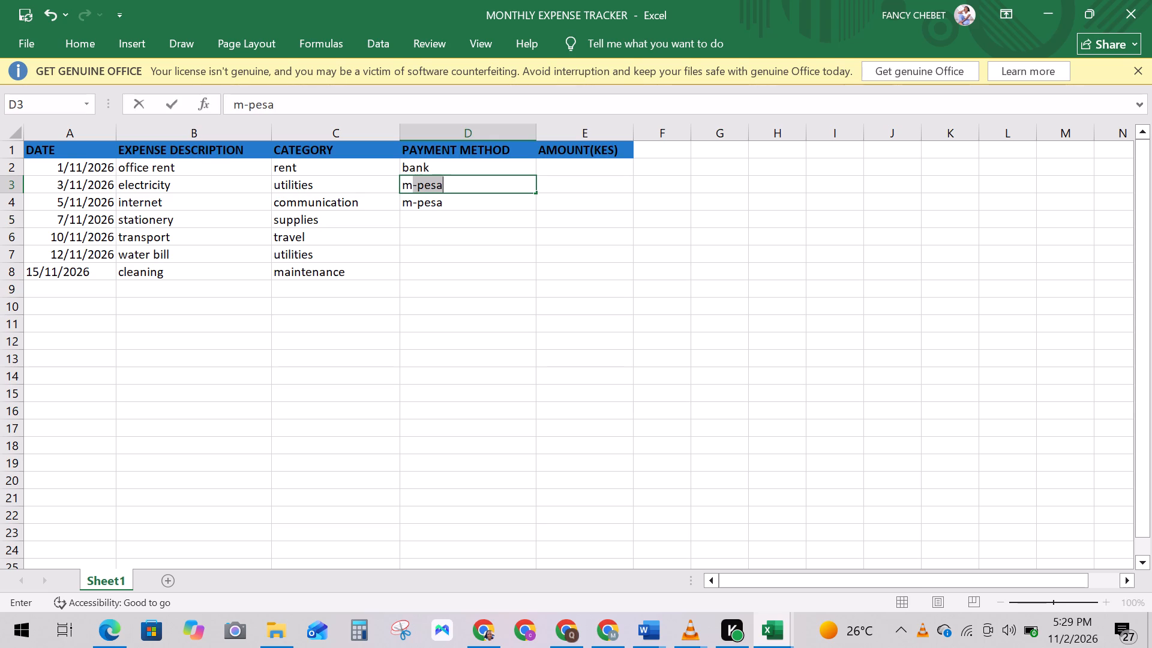
key("equal")
key("BackSpace")
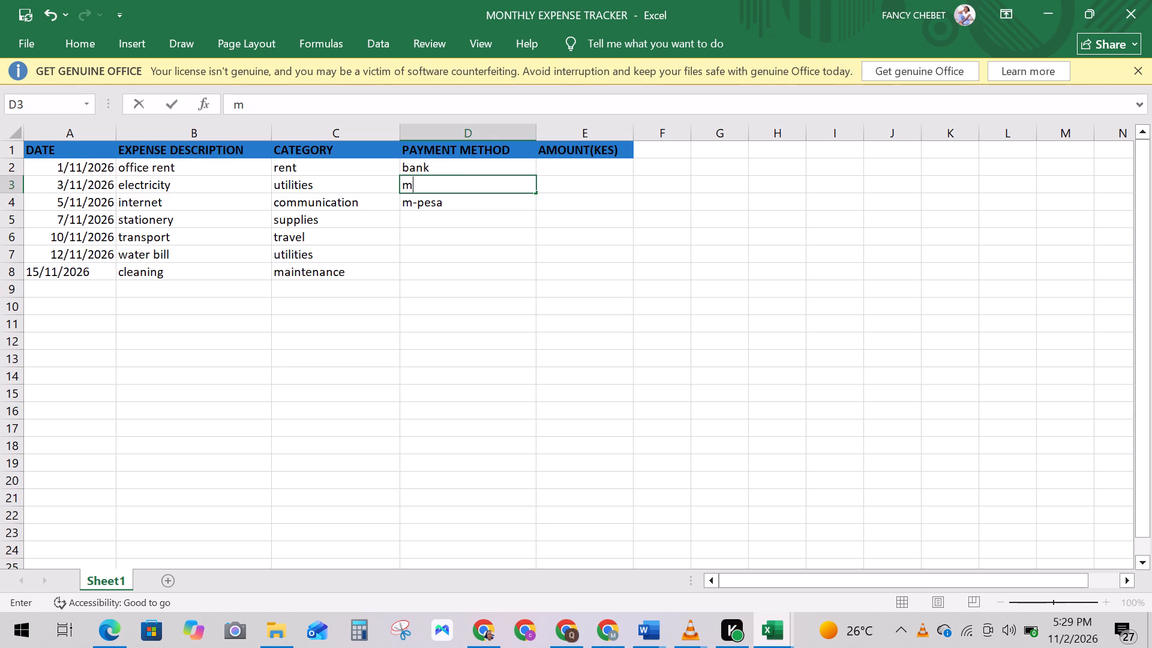
key("minus")
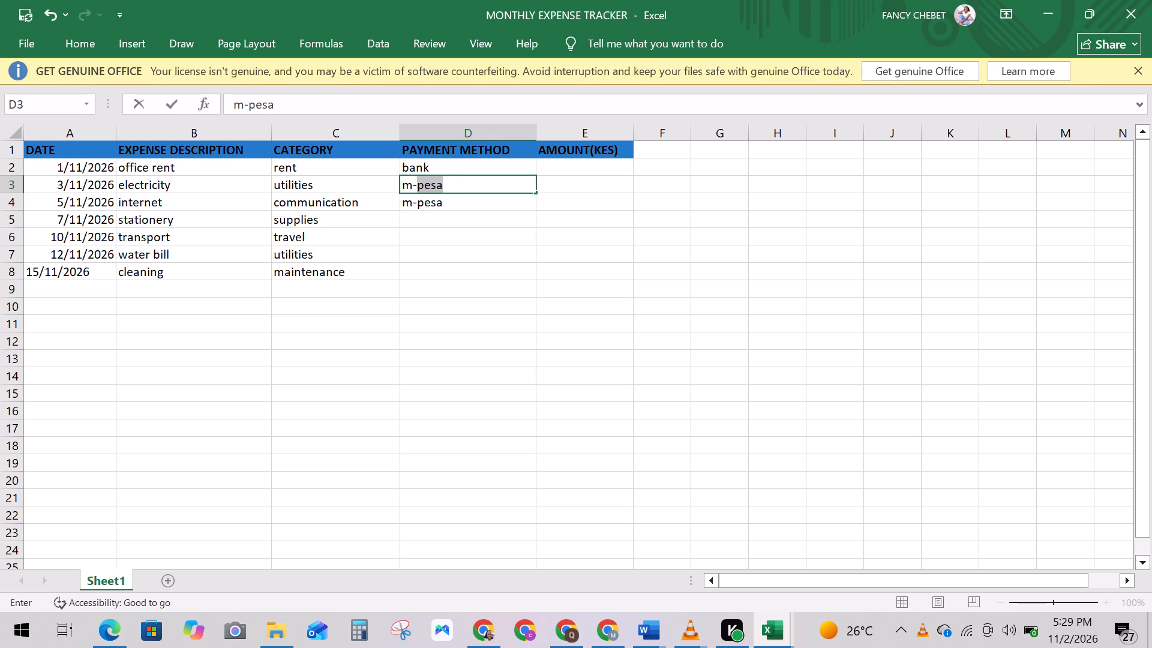
left_click(429, 206)
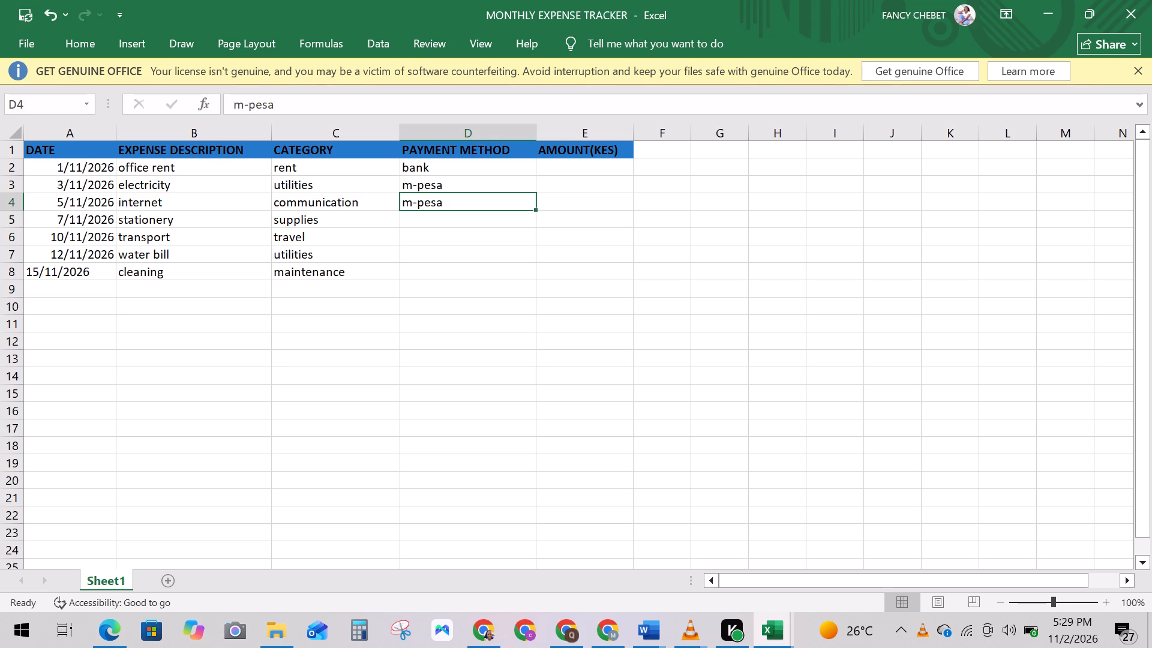
Enter the payment methods "cash", "m-pesa" and "cash" in cells D5 to D7.
left_click(425, 222)
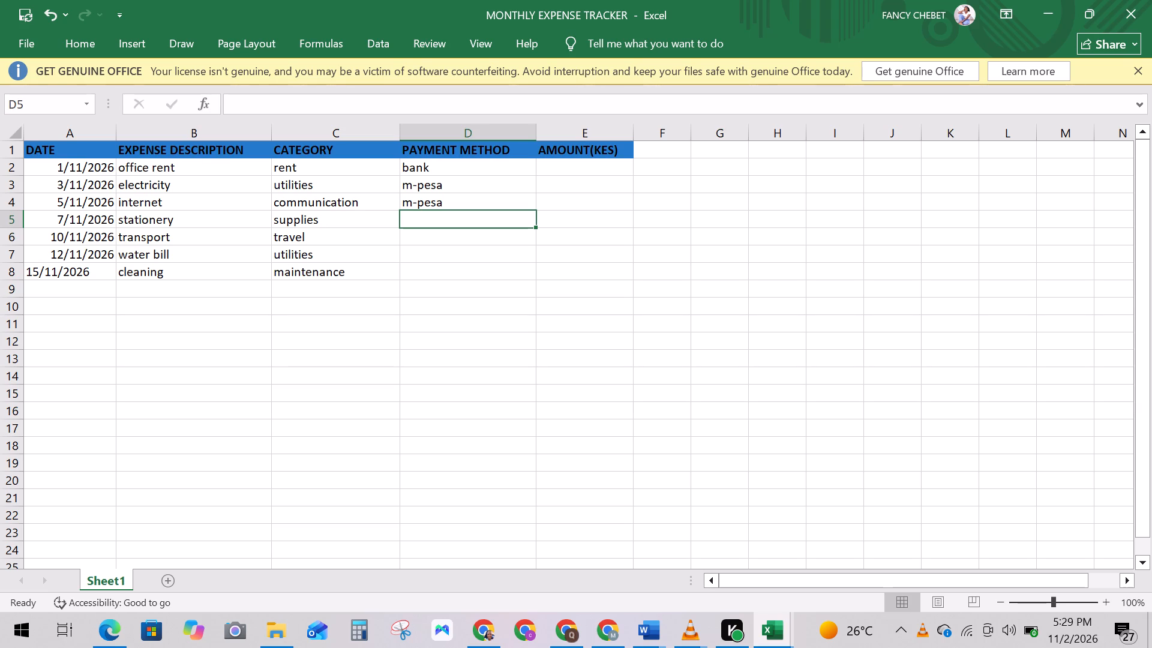
type("cash")
key("Down")
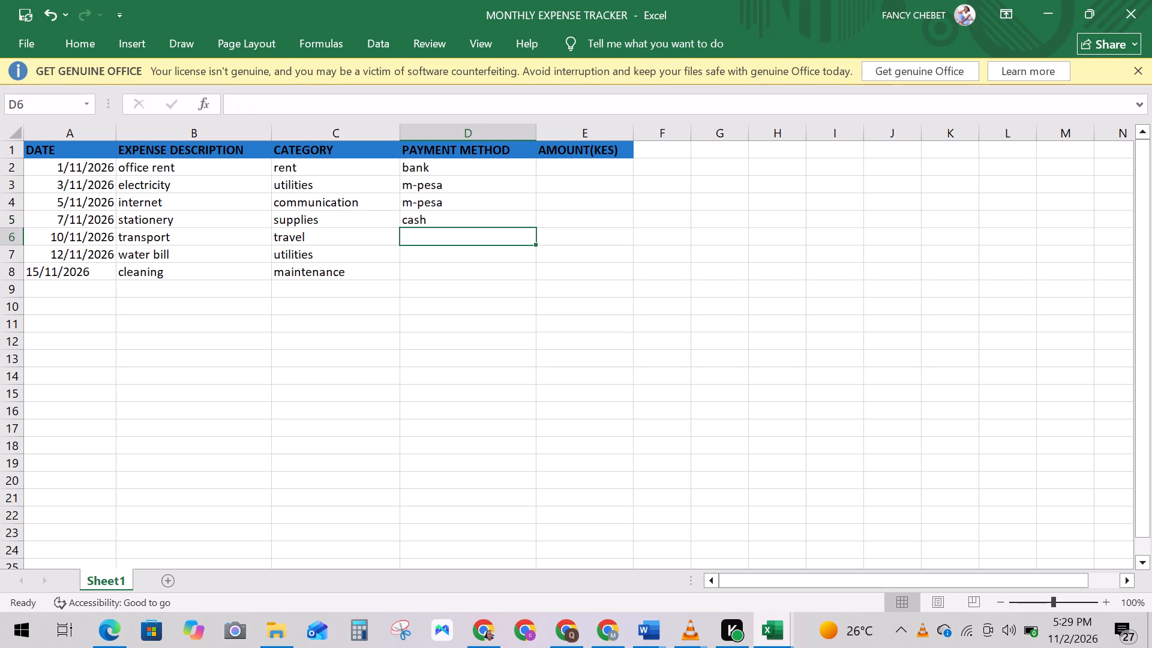
type("ca")
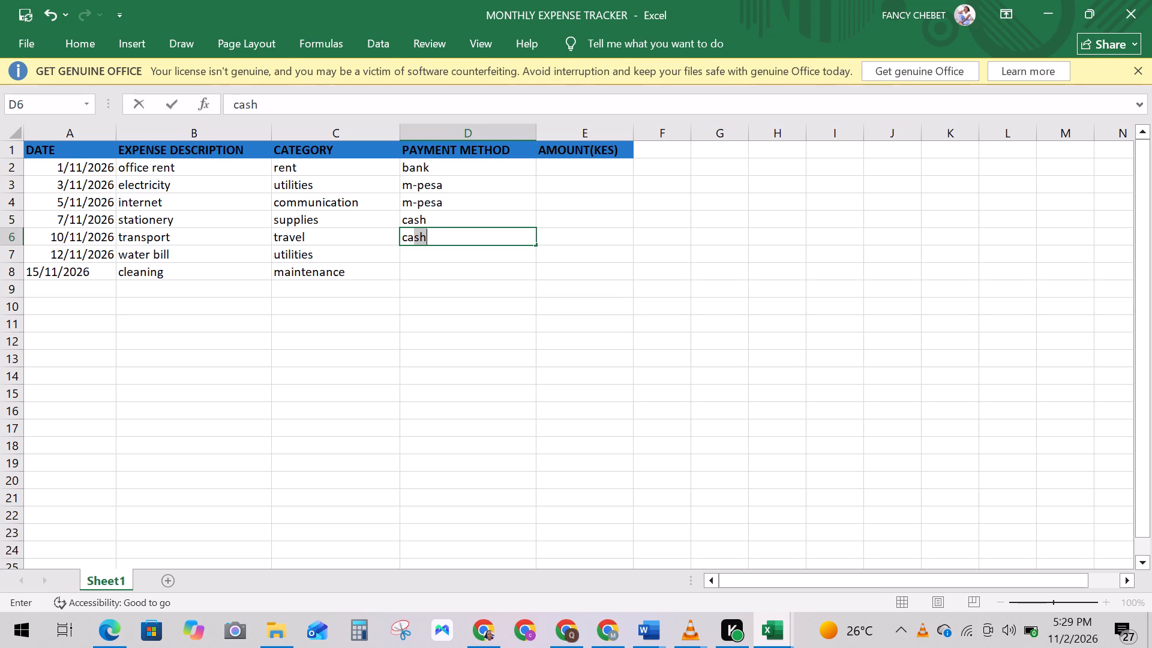
key("Down")
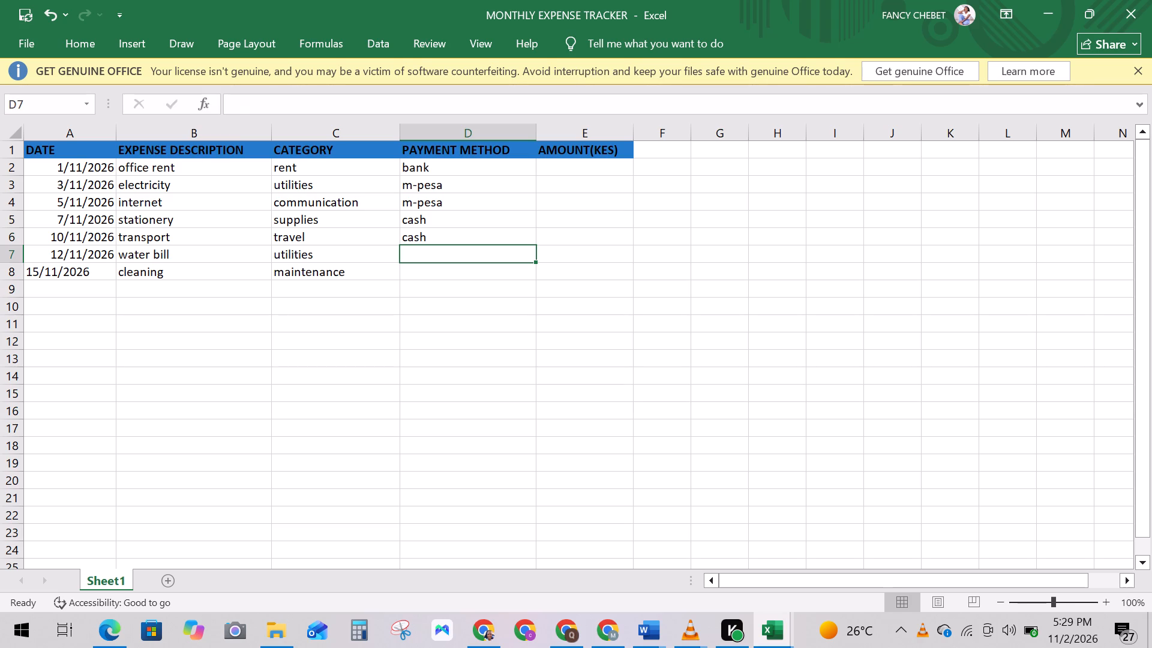
left_click(421, 241)
key("m")
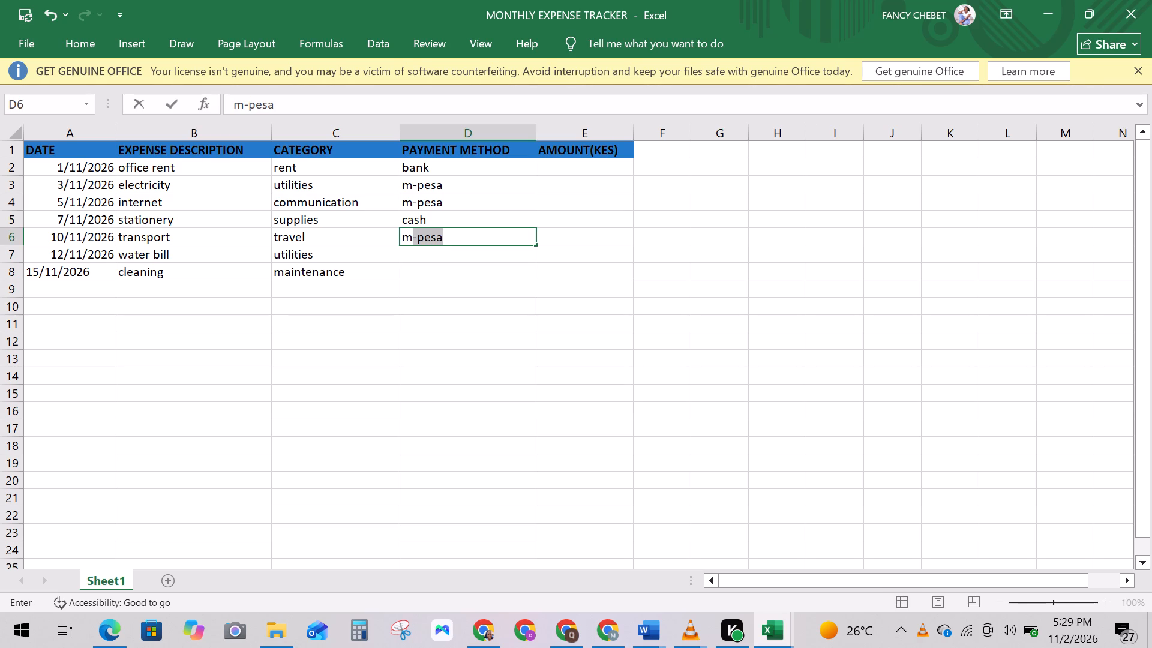
key("Down")
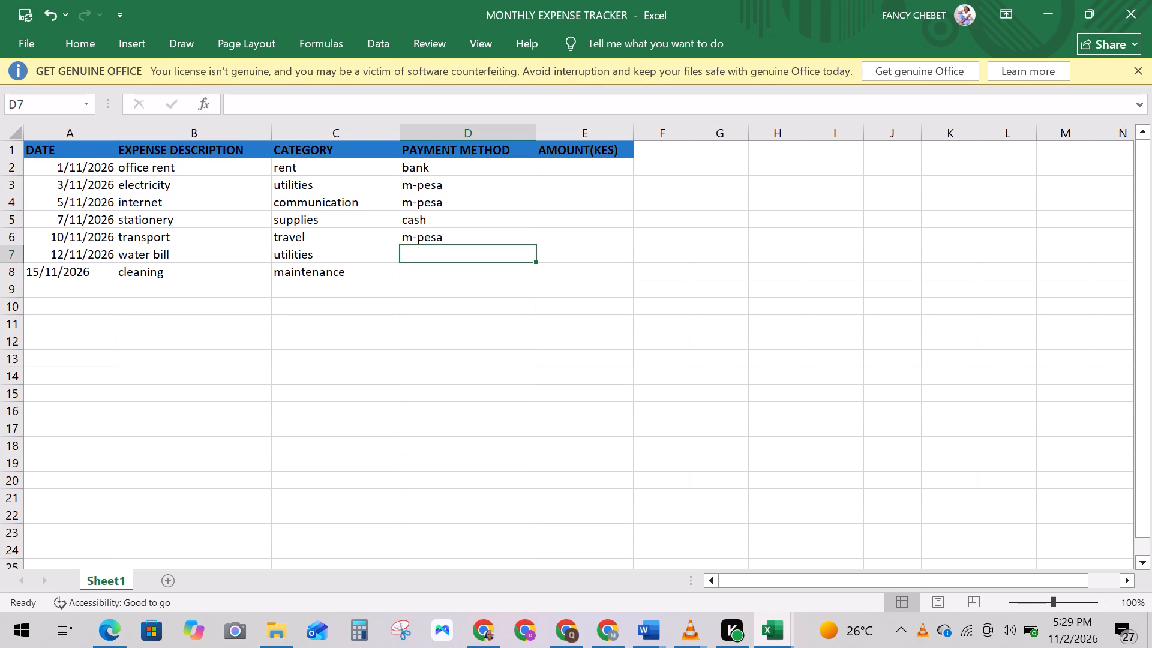
key("c")
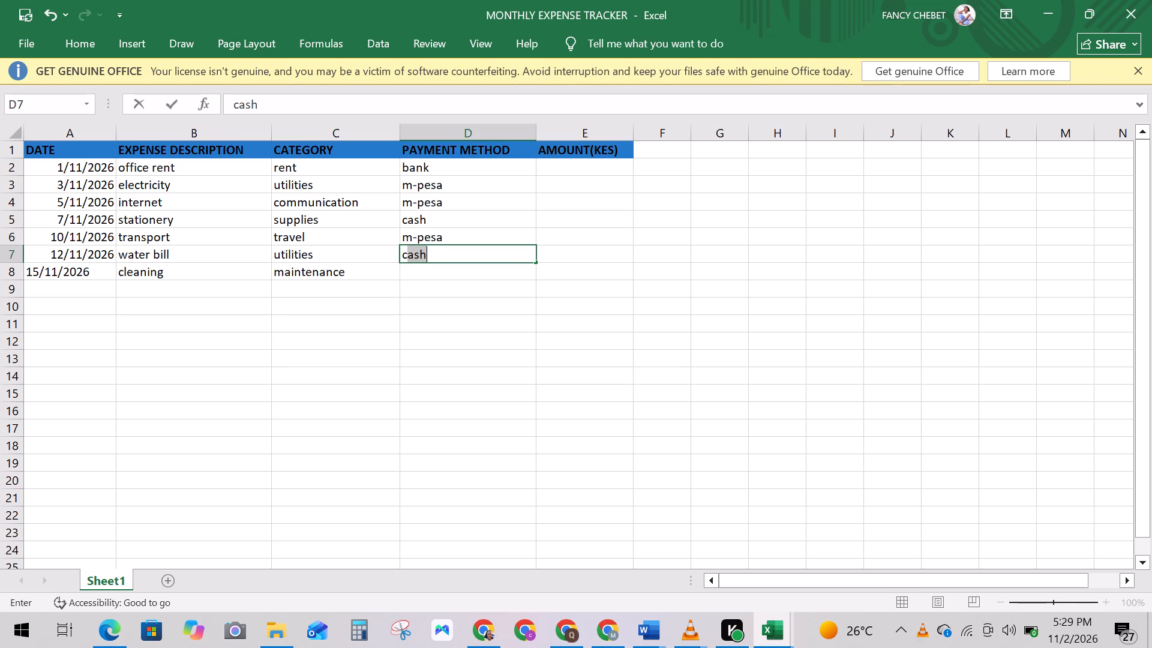
key("Down")
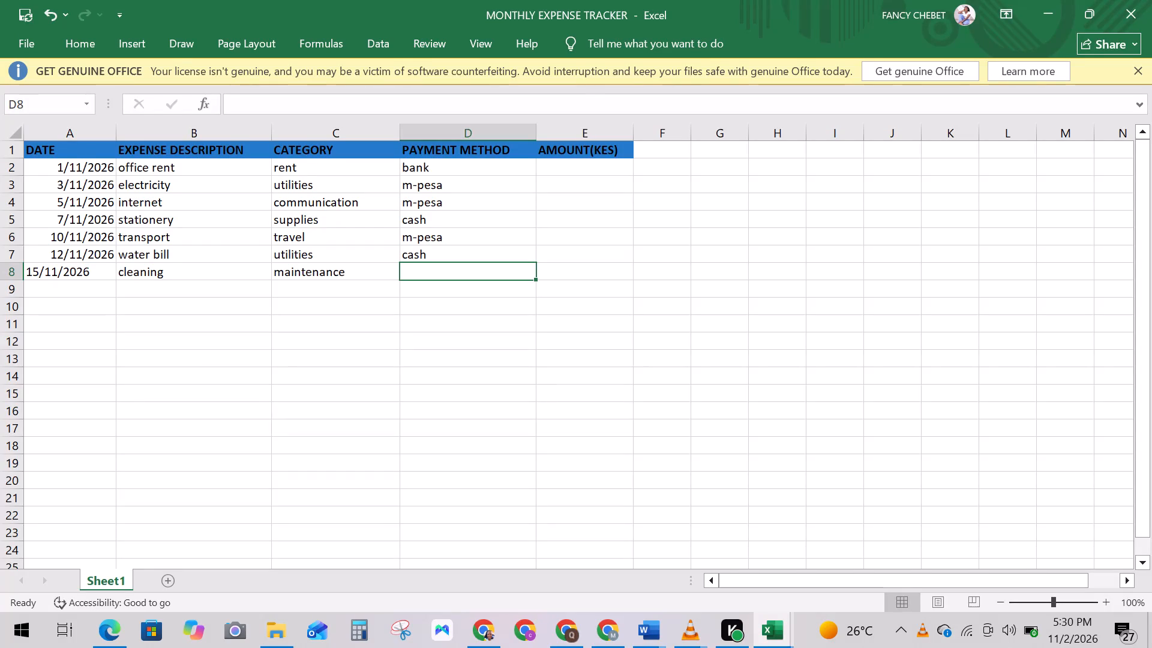
Set the payment methods in cells D6 to D8 to "cash", "m-pesa" and "cash".
left_click(452, 236)
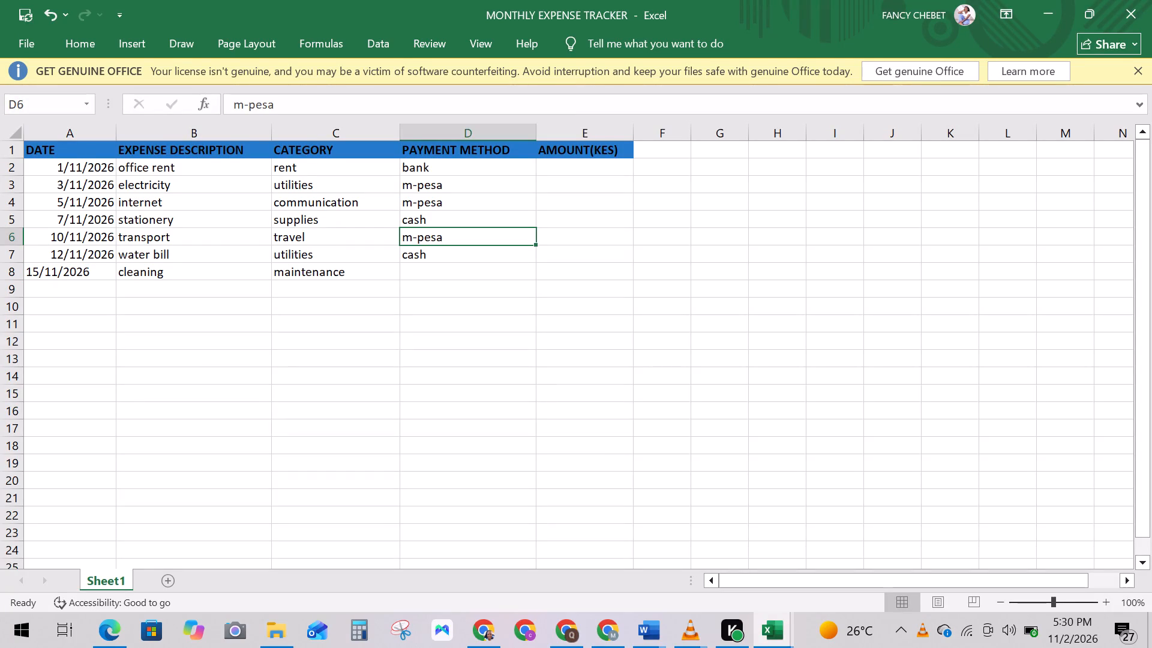
key("c")
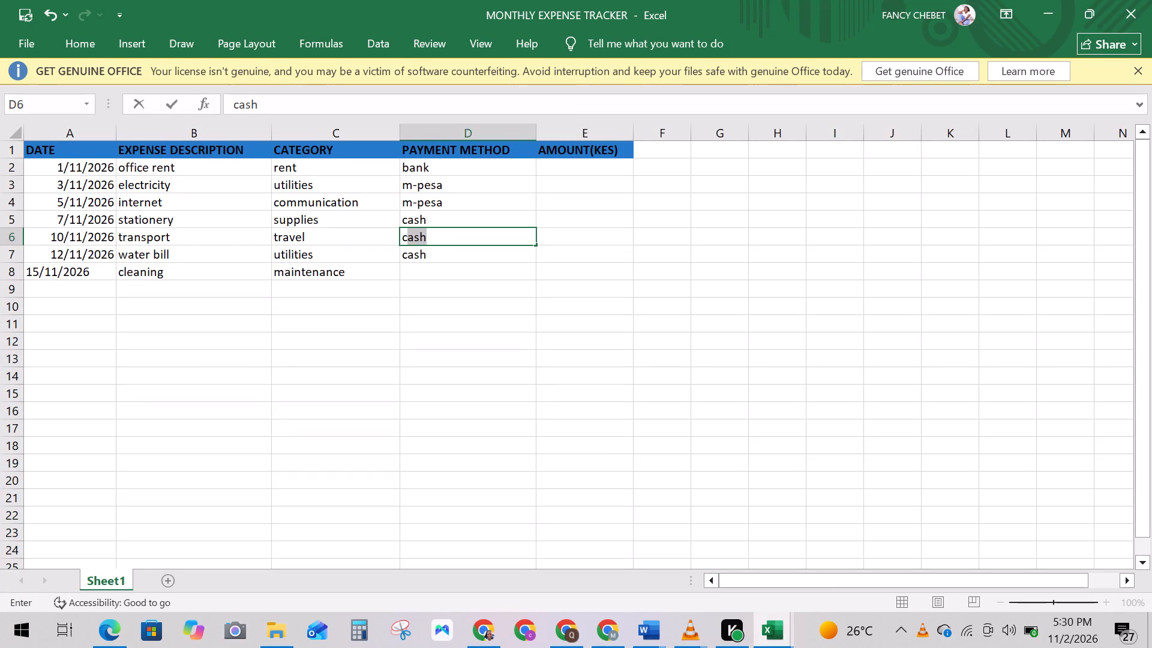
key("Down")
key("m")
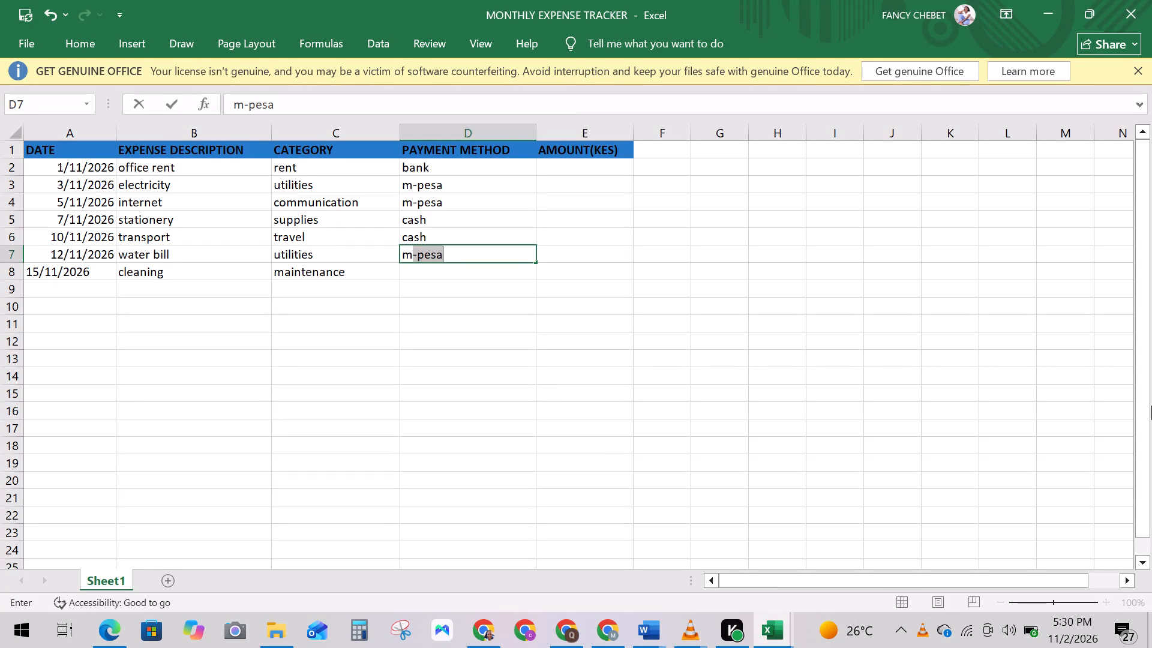
key("Down")
type("ca")
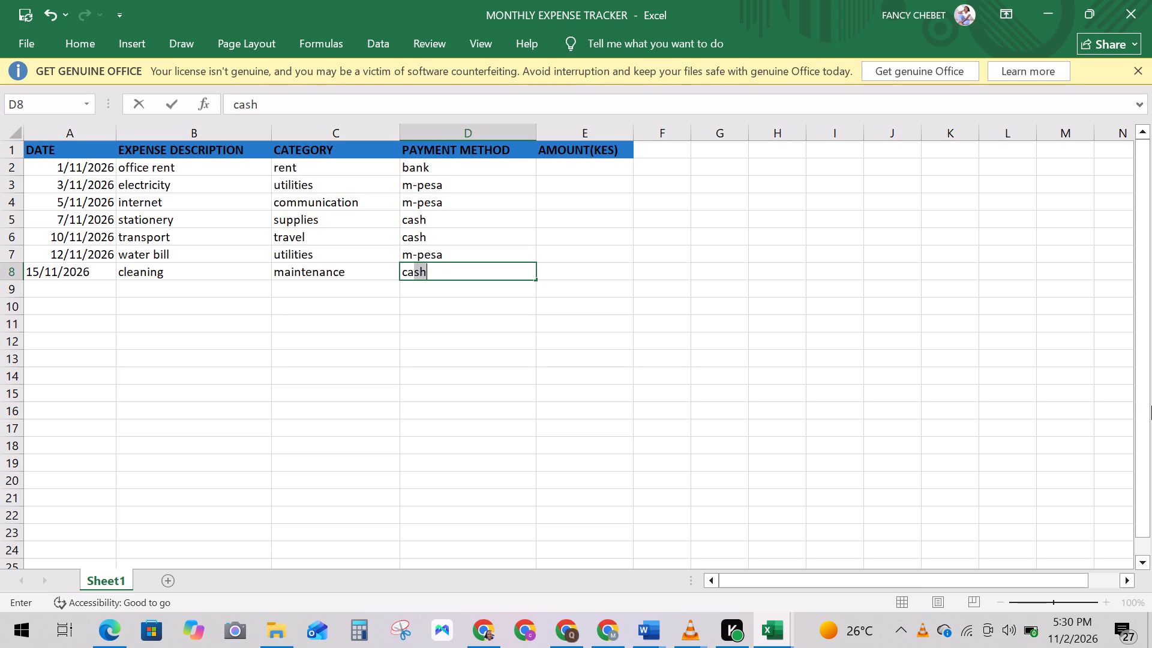
key("Down")
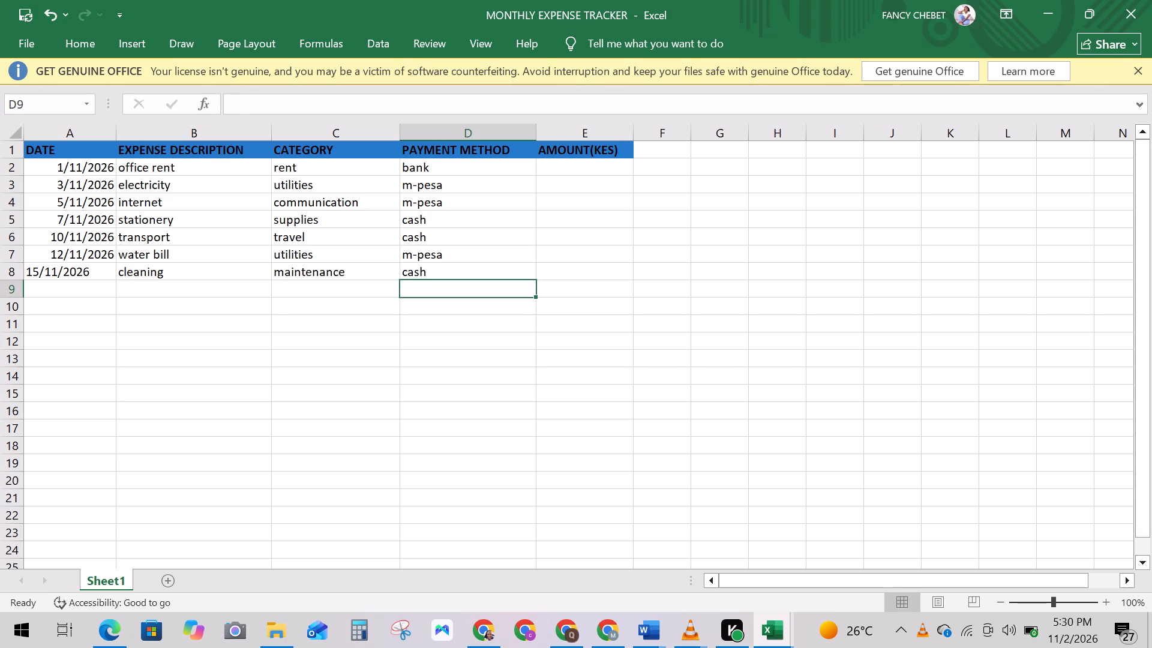
Enter the amounts 15000, 3000 and 2500 for office rent, electricity and internet in cells E2 to E4.
left_click(556, 167)
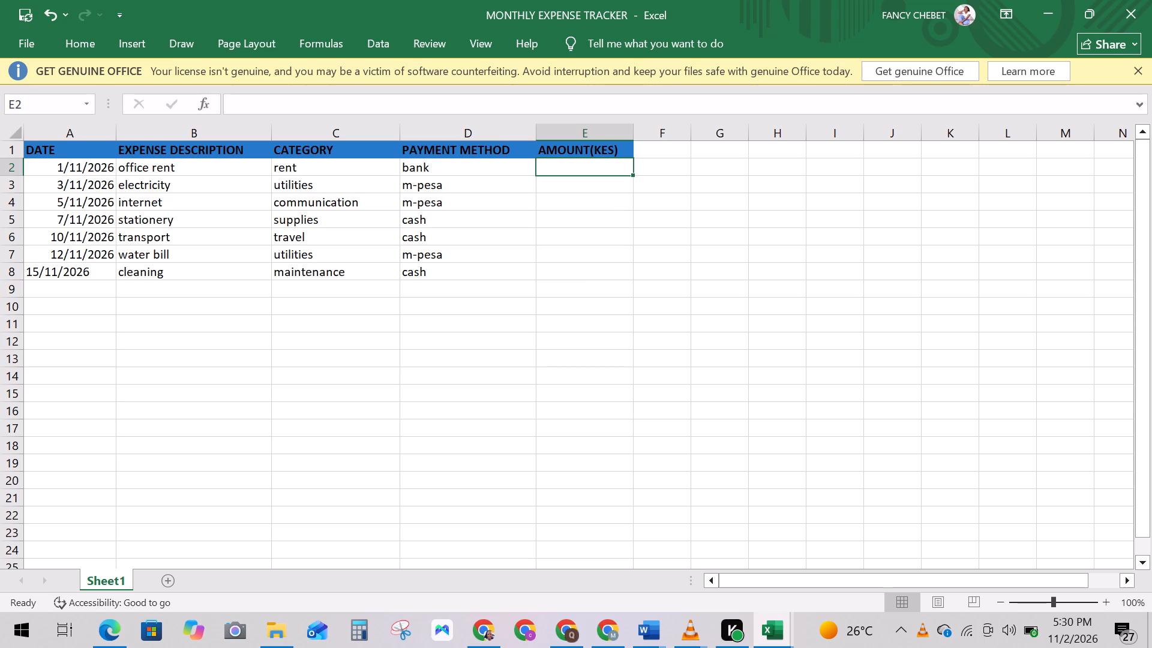
type("15000")
key("Down")
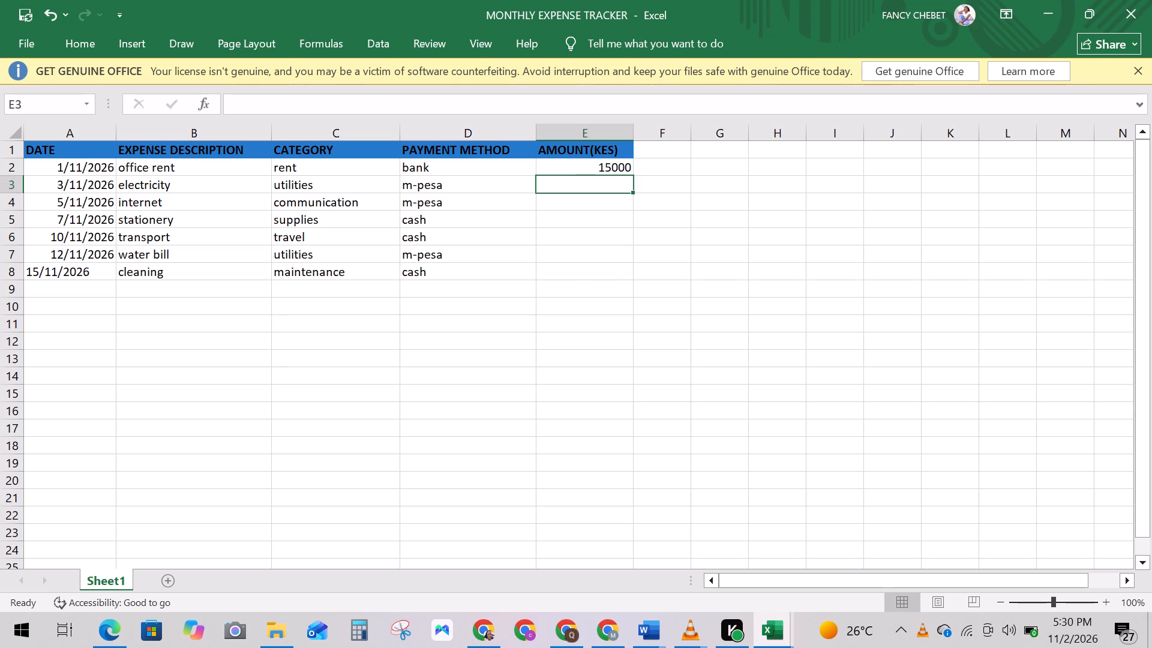
type("300")
key("0")
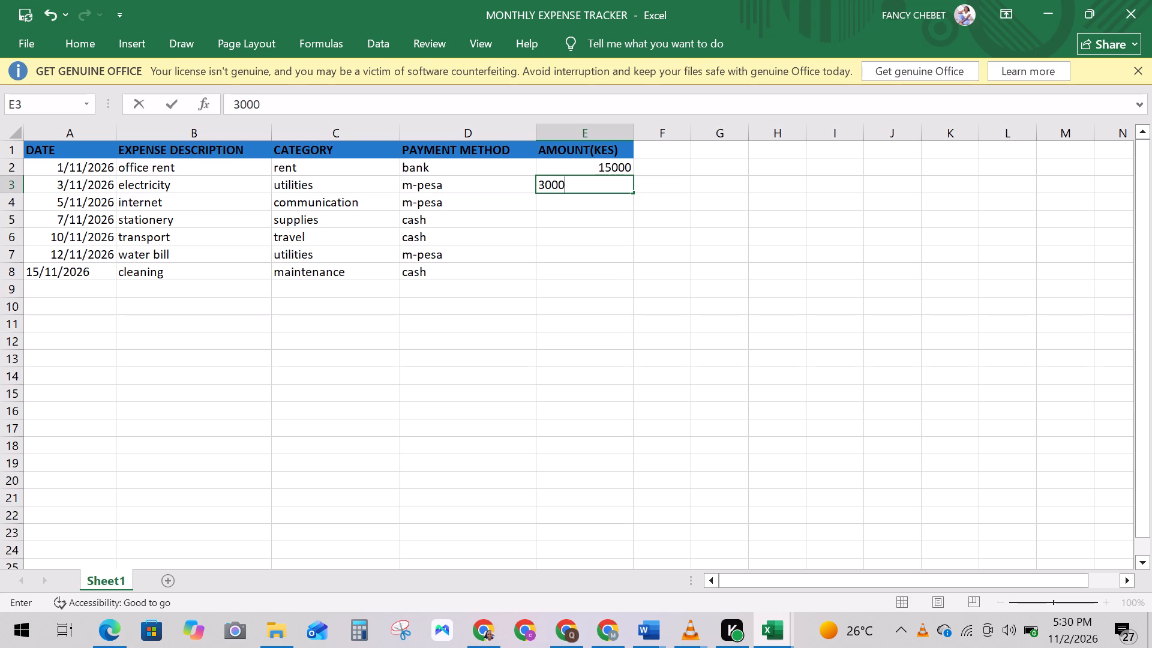
key("Down")
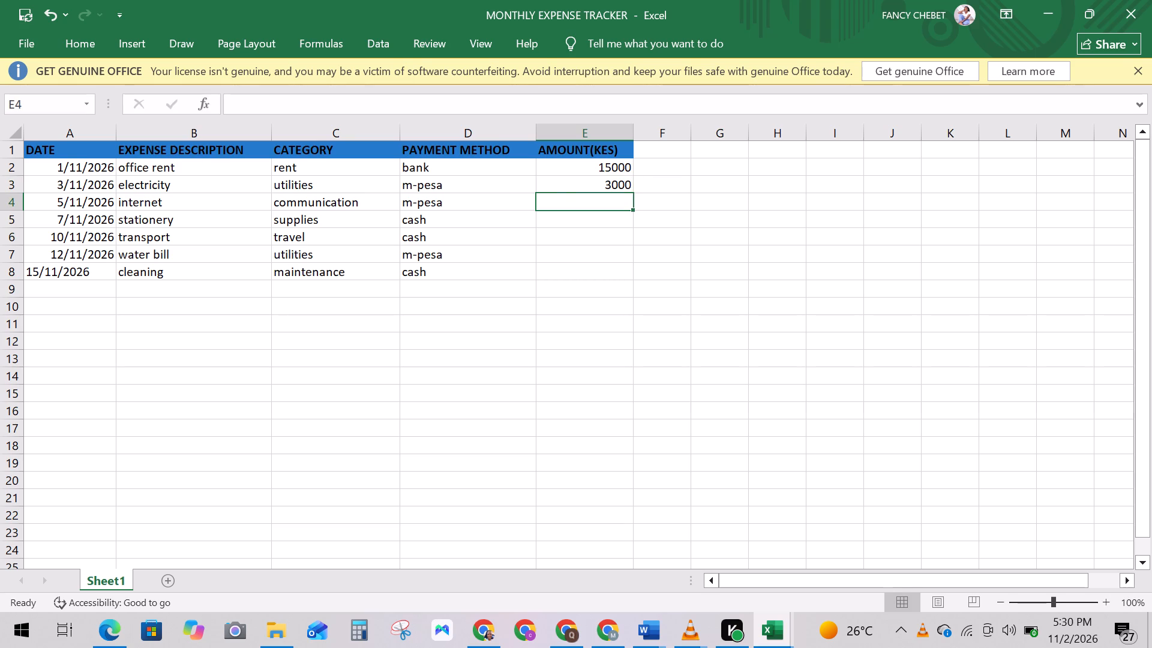
type("2500")
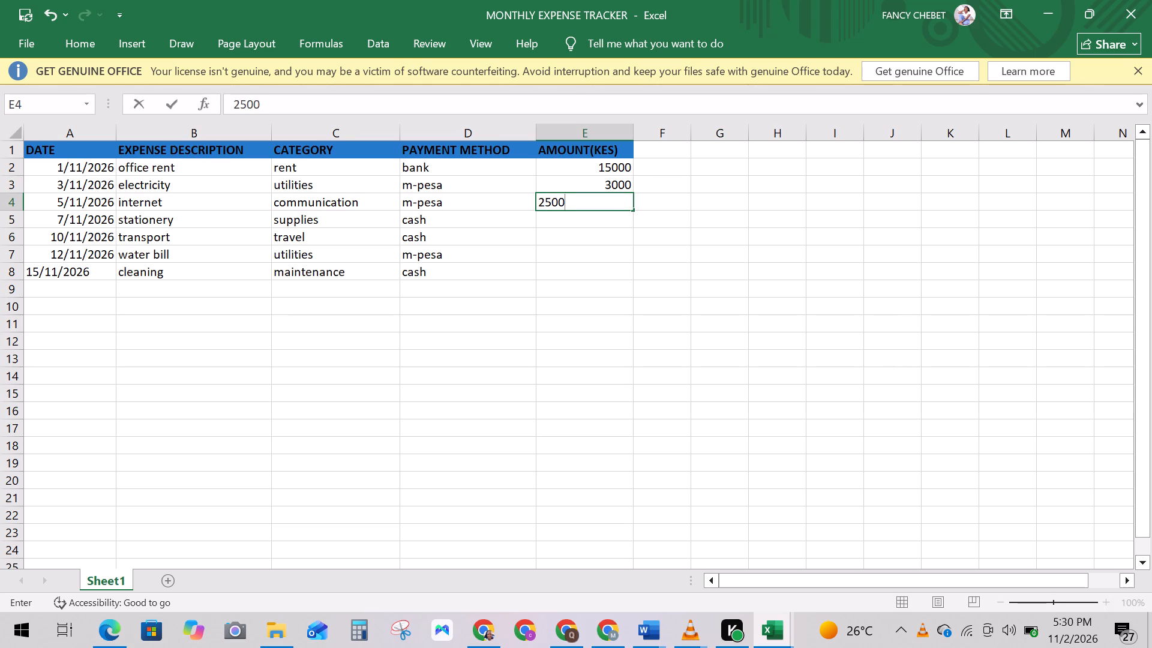
key("Down")
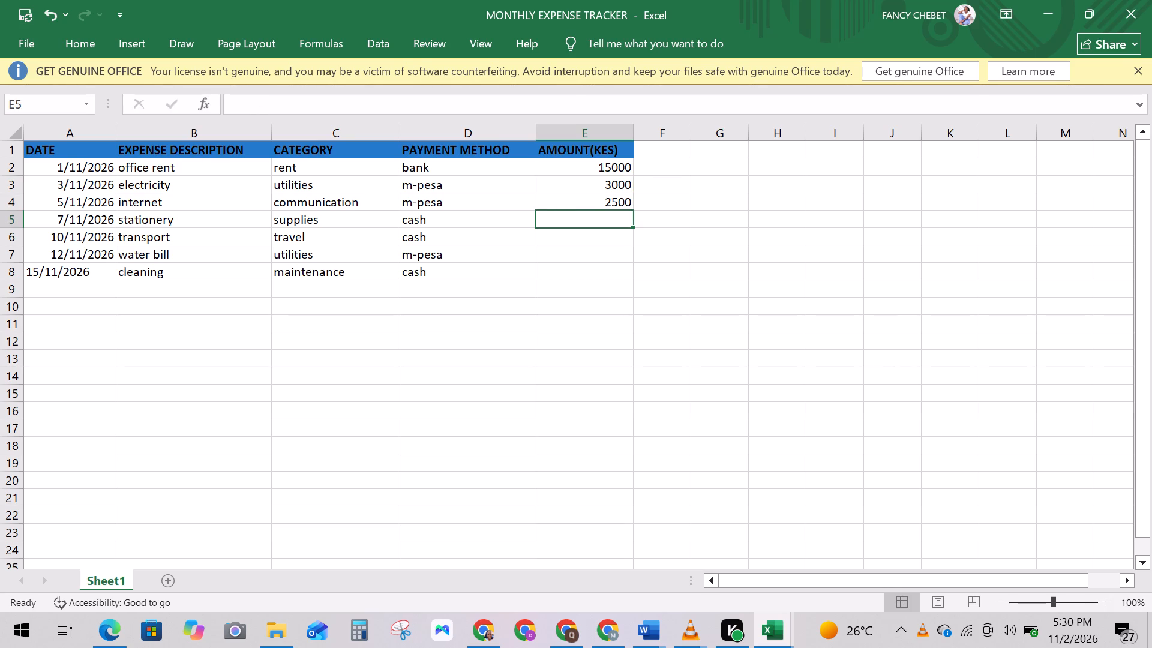
Enter the amounts 1500, 2000, 1000 and 1500 for stationery, transport, water bill and cleaning in cells E5 to E8.
type("1500")
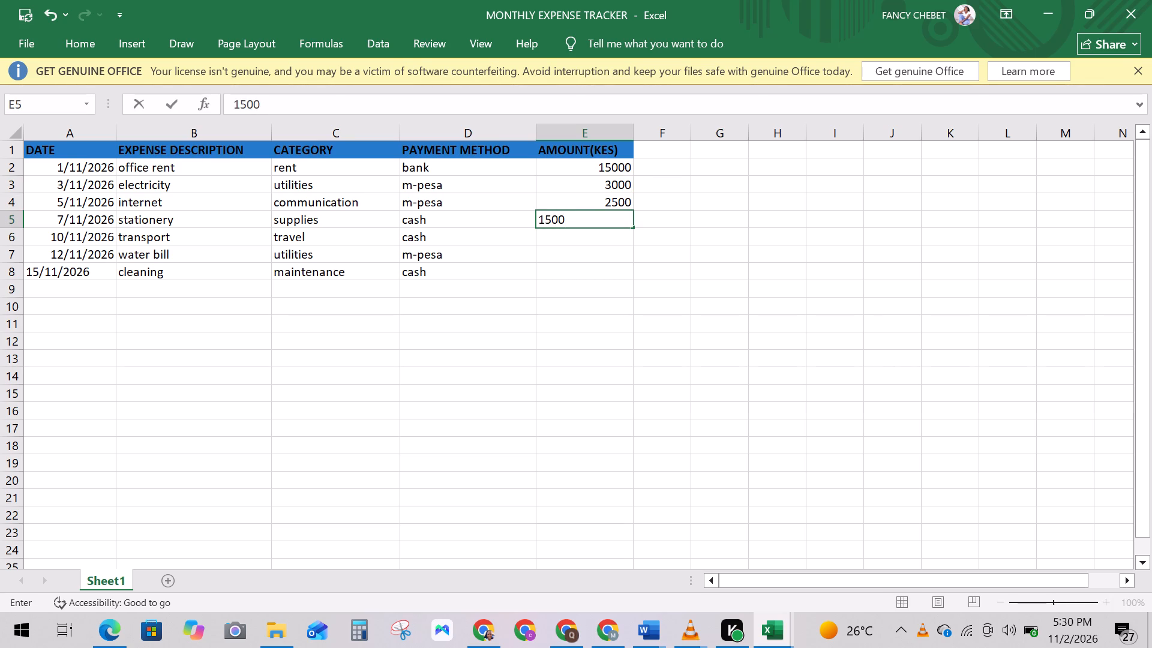
key("Down")
type("2000")
key("Down")
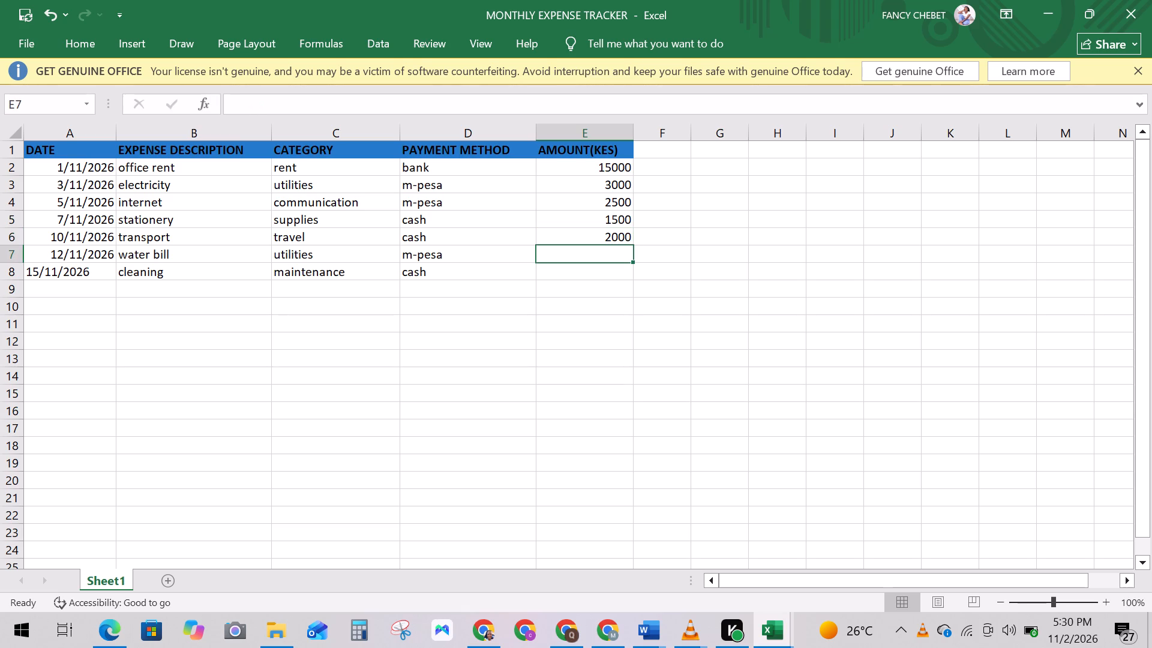
type("1000")
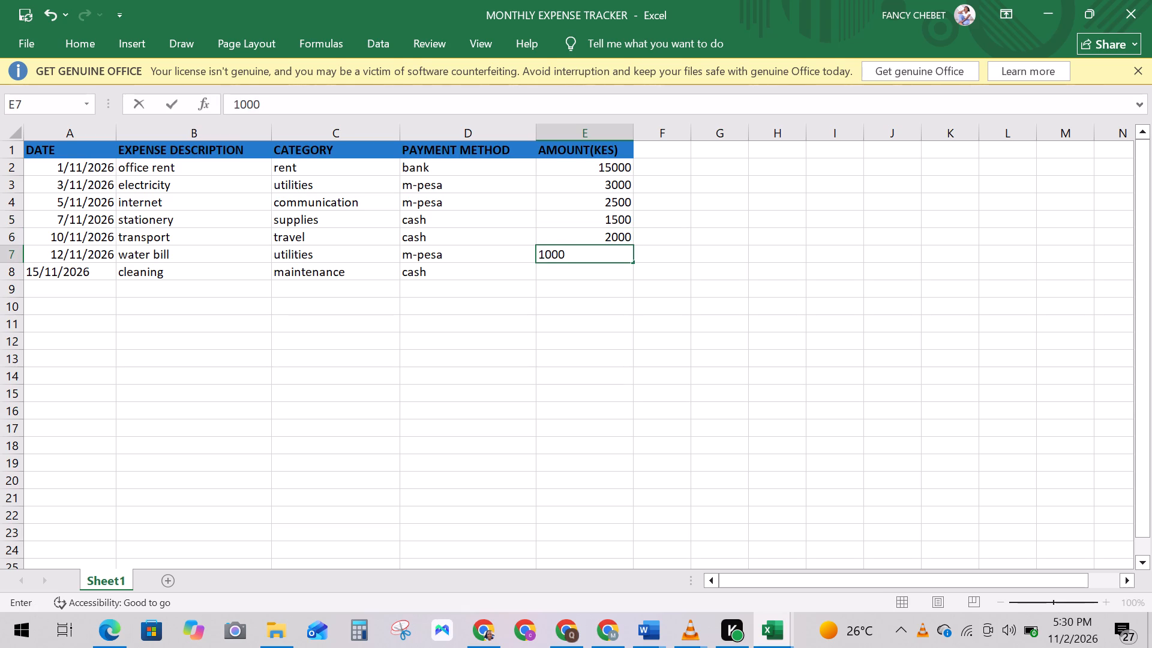
key("Down")
type("150")
key("0")
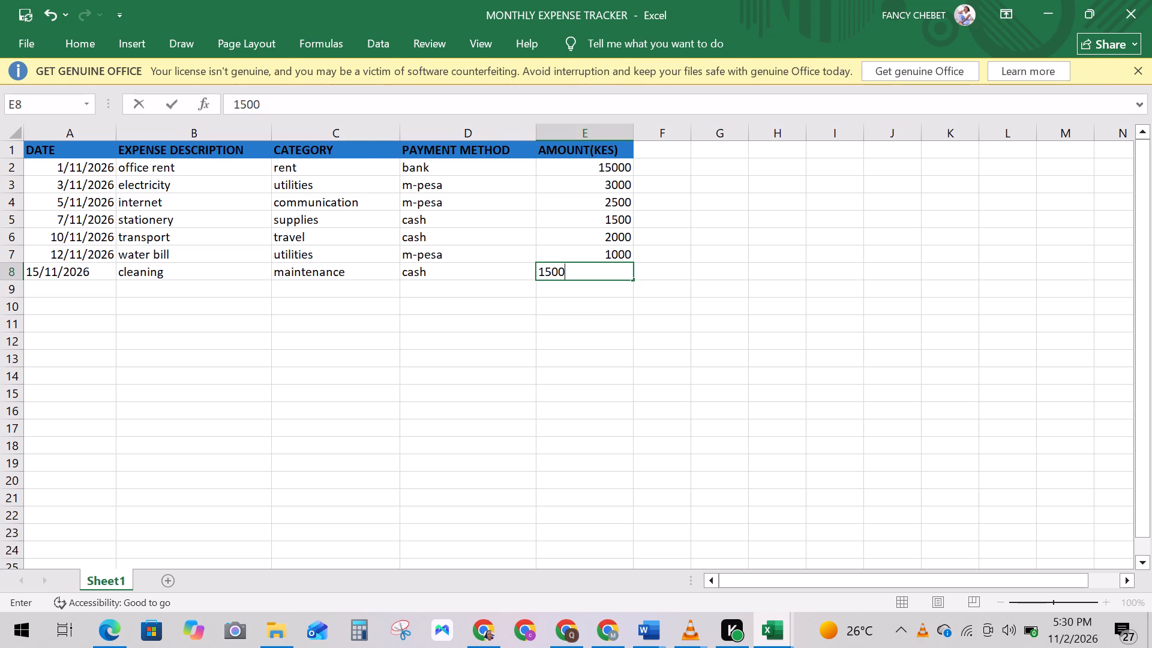
Apply the Comma Style number format with thousands separators to the amounts in cells E2 to E8.
left_click_drag(547, 160, 582, 269)
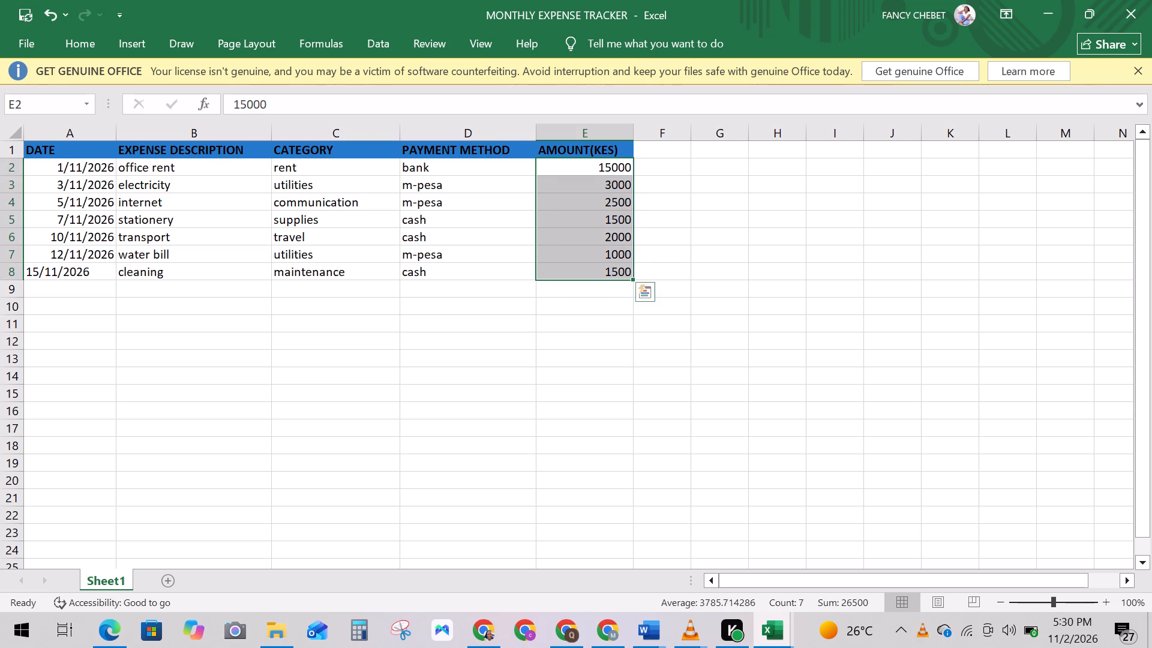
left_click(85, 47)
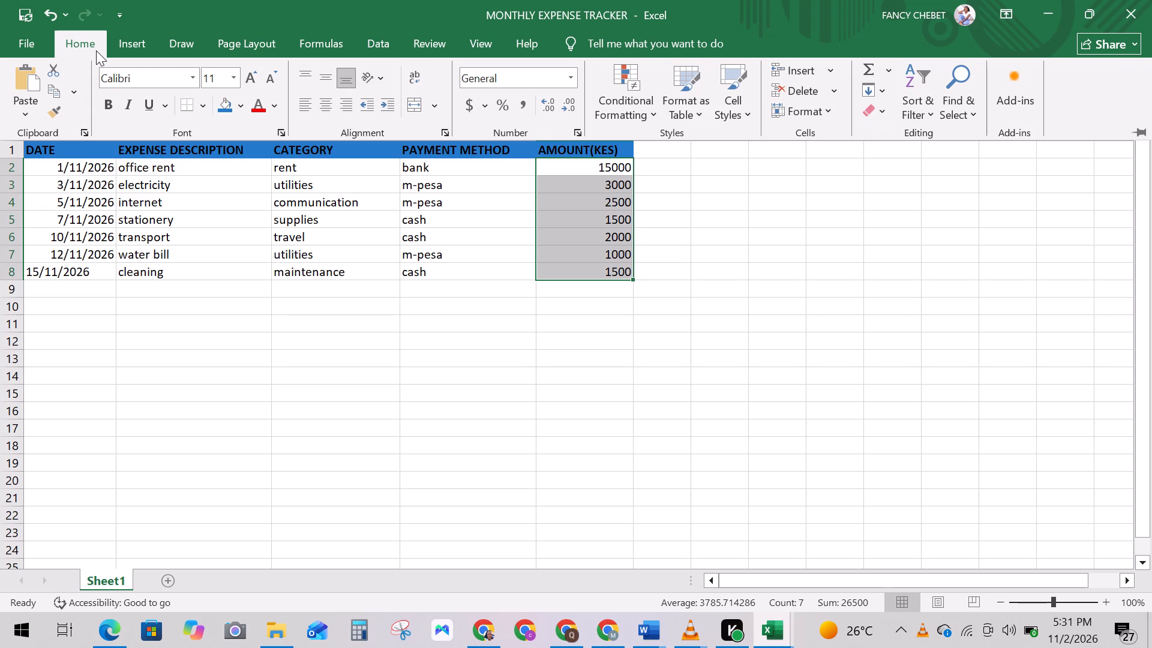
left_click(529, 109)
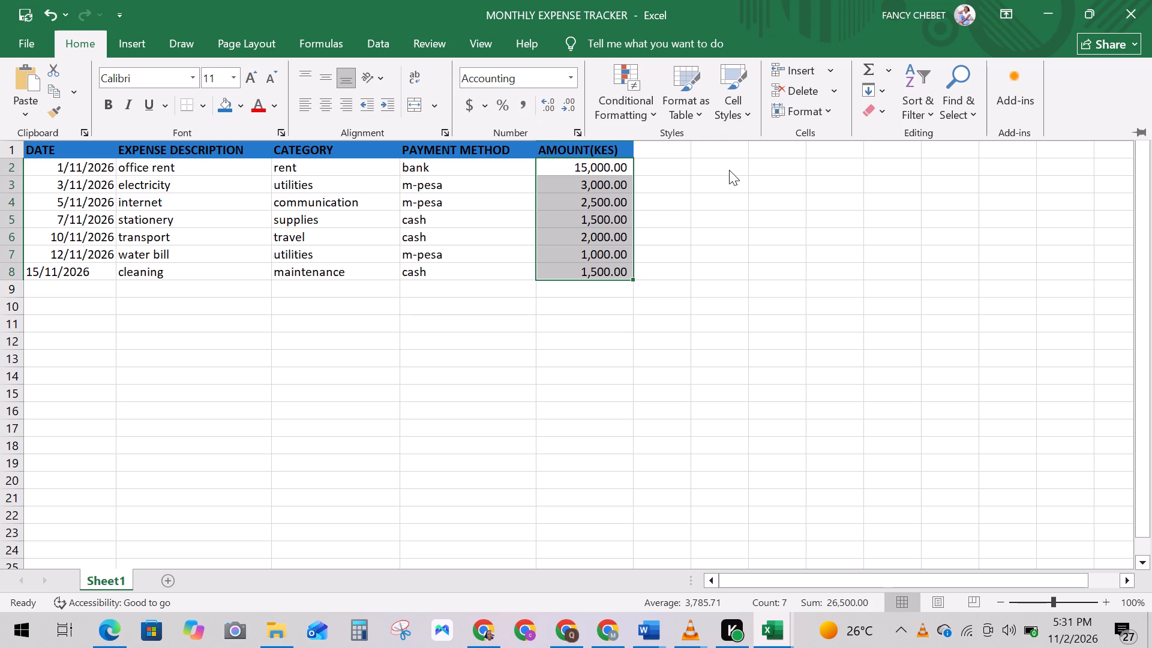
left_click(727, 181)
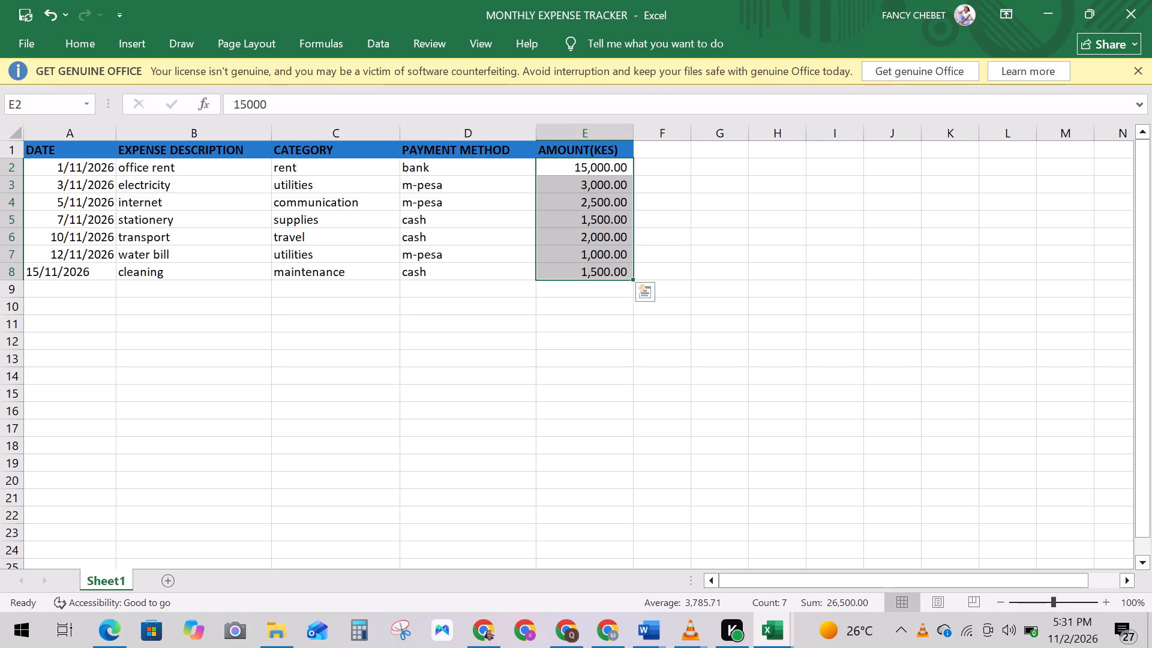